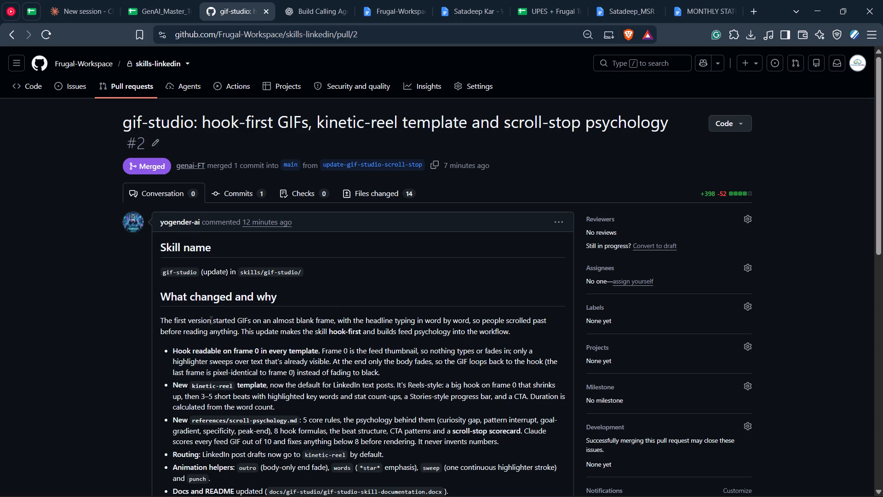
{"action": "scroll", "coordinate": [148, 287], "scroll_direction": "down", "scroll_amount": 7}
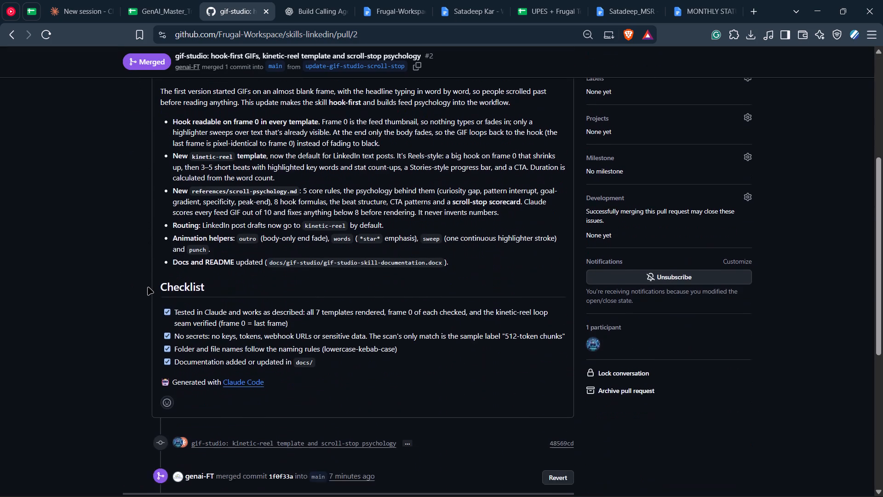
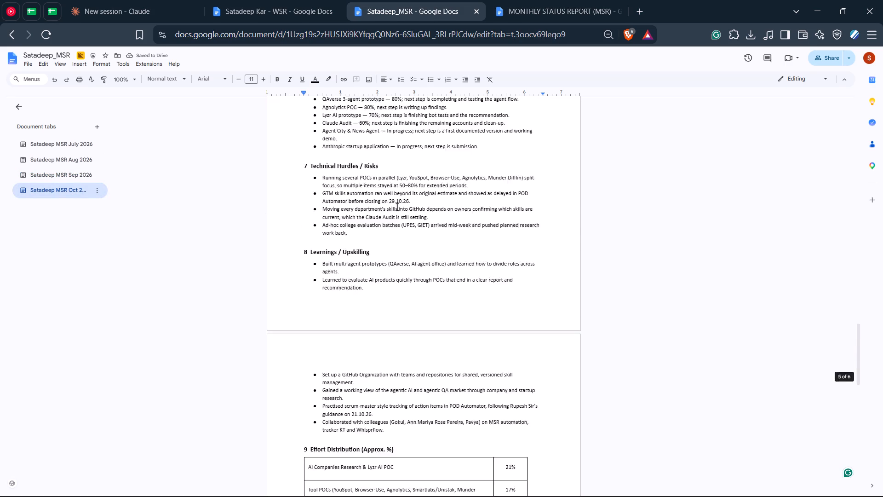
{"action": "scroll", "coordinate": [397, 207], "scroll_direction": "up", "scroll_amount": 12}
Set the line spacing of all cells in the October report's info table to a custom value of 0.06.
{"action": "left_click_drag", "start_coordinate": [303, 179], "coordinate": [345, 203]}
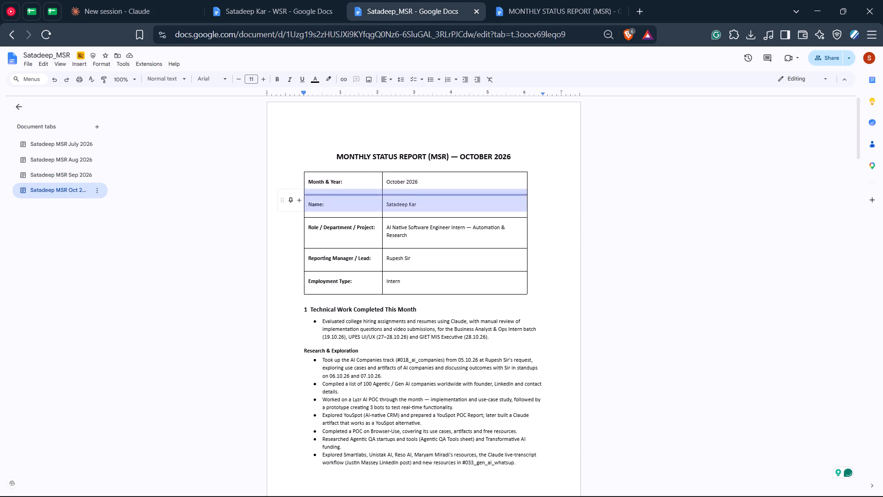
{"action": "left_click_drag", "start_coordinate": [345, 203], "coordinate": [354, 182]}
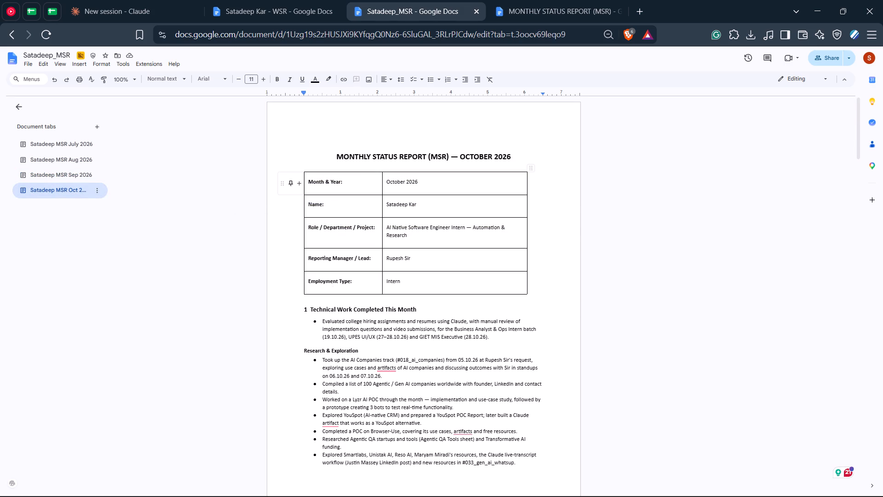
{"action": "left_click_drag", "start_coordinate": [308, 180], "coordinate": [551, 291]}
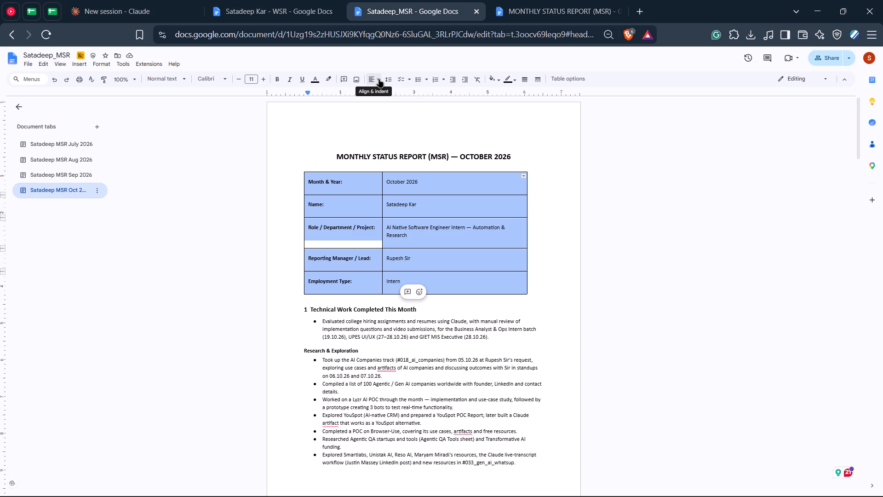
{"action": "left_click", "coordinate": [392, 79]}
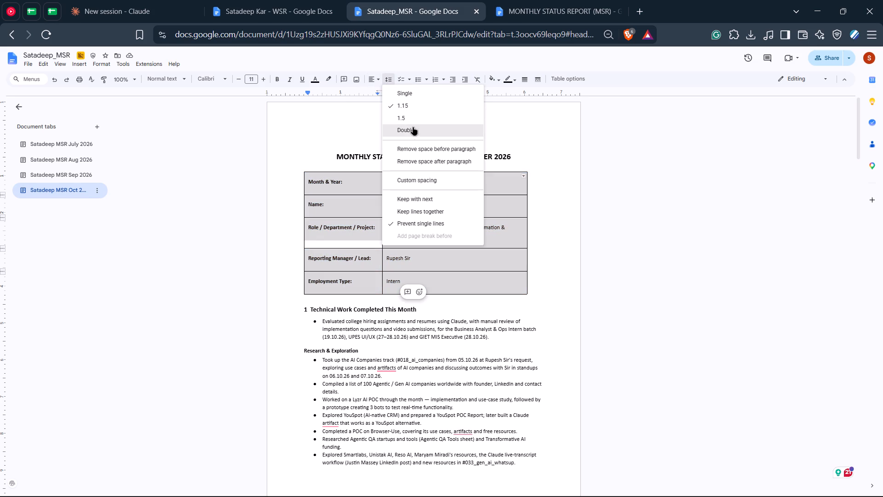
{"action": "left_click", "coordinate": [426, 179]}
{"action": "left_click_drag", "start_coordinate": [427, 252], "coordinate": [427, 252]}
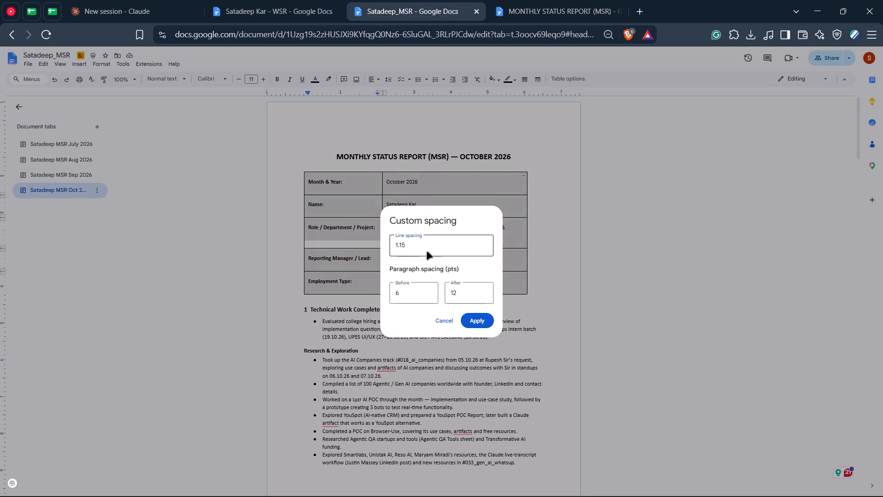
{"action": "left_click_drag", "start_coordinate": [427, 252], "coordinate": [413, 245]}
{"action": "left_click", "coordinate": [412, 242]}
{"action": "double_click", "coordinate": [412, 246]}
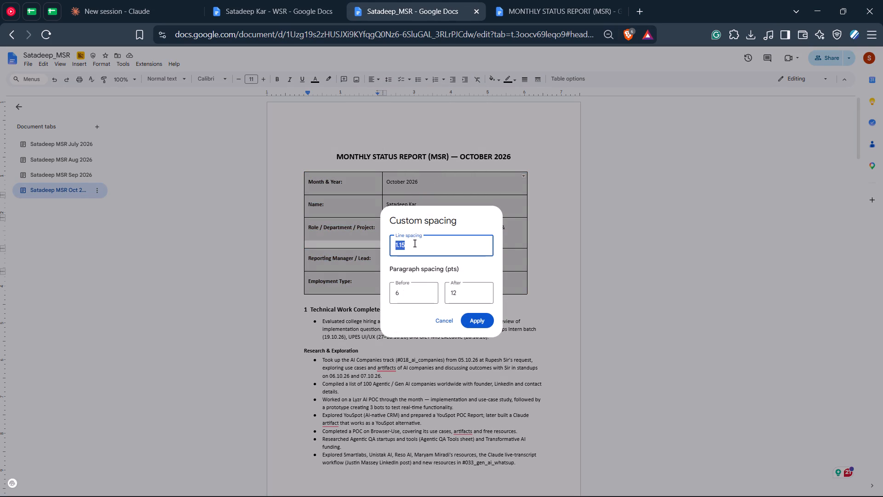
{"action": "type", "text": "0.06"}
{"action": "key", "text": "Return"}
{"action": "left_click", "coordinate": [475, 315]}
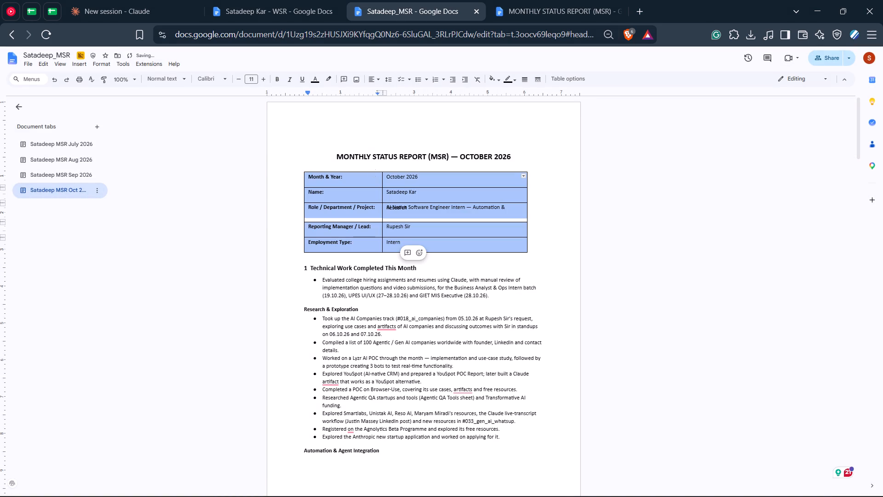
{"action": "left_click", "coordinate": [383, 123]}
Delete "— Automation & Research" from the Role / Department / Project value, leaving "AI Native Software Engineer Intern".
{"action": "left_click", "coordinate": [445, 214]}
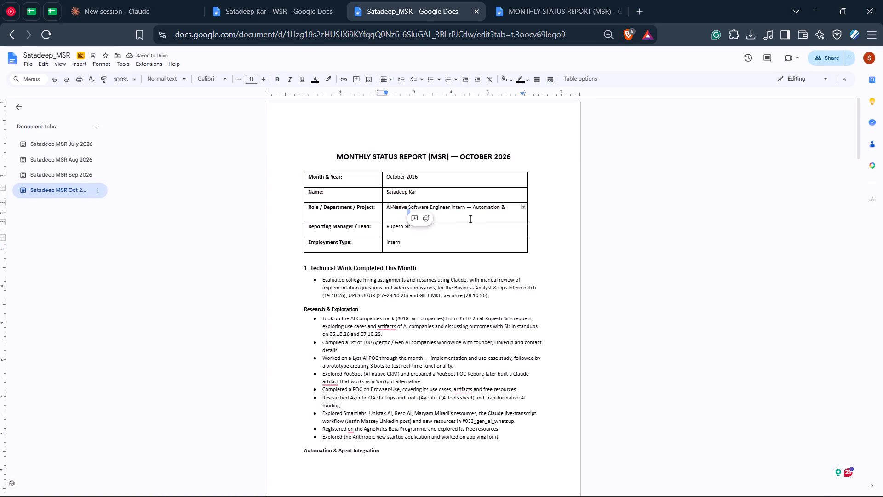
{"action": "left_click", "coordinate": [471, 214]}
{"action": "left_click", "coordinate": [470, 216]}
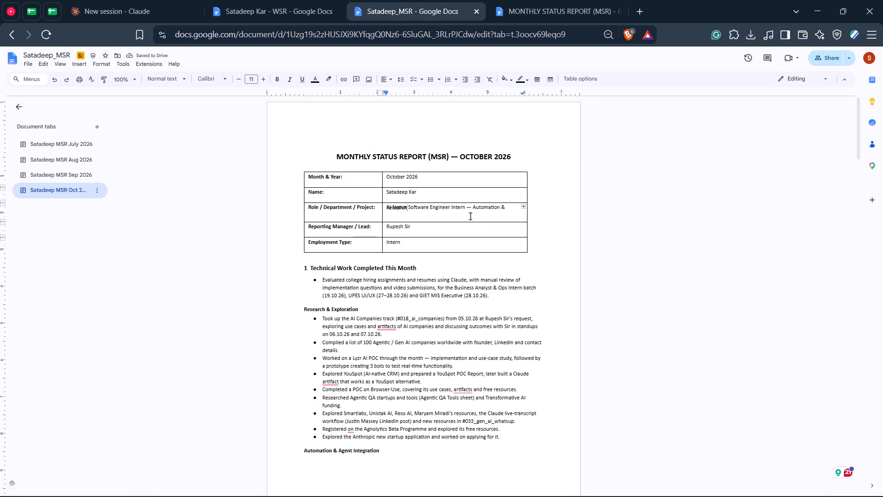
{"action": "left_click", "coordinate": [470, 219]}
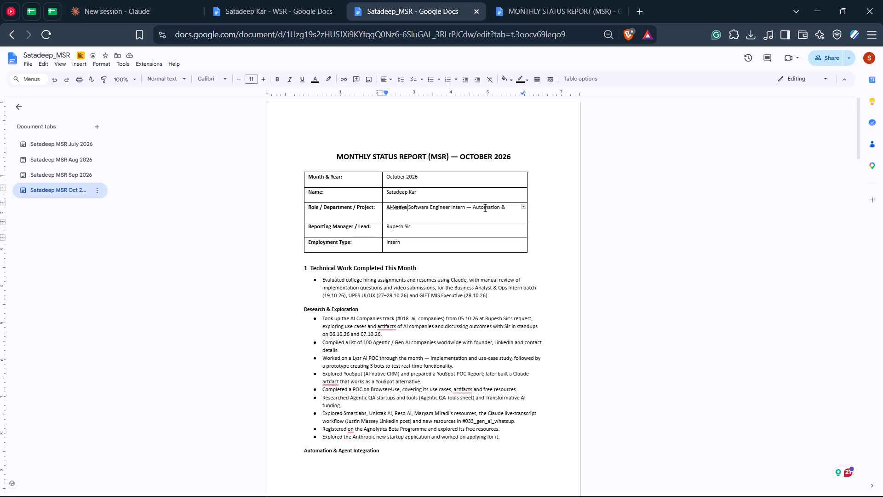
{"action": "left_click", "coordinate": [475, 205]}
{"action": "left_click", "coordinate": [472, 208]}
{"action": "key", "text": "BackSpace"}
{"action": "key", "text": "BackSpace"}
{"action": "key", "text": "Delete"}
{"action": "key", "text": "Delete"}
{"action": "key", "text": "Delete"}
{"action": "key", "text": "Delete"}
{"action": "key", "text": "Delete"}
{"action": "key", "text": "Delete"}
{"action": "key", "text": "Delete"}
{"action": "key", "text": "Delete"}
{"action": "key", "text": "Delete"}
{"action": "key", "text": "Delete"}
{"action": "key", "text": "Delete"}
{"action": "key", "text": "Delete"}
{"action": "key", "text": "Delete"}
{"action": "key", "text": "Delete"}
{"action": "key", "text": "Delete"}
{"action": "key", "text": "Delete"}
{"action": "key", "text": "Delete"}
{"action": "key", "text": "Delete"}
{"action": "key", "text": "Delete"}
{"action": "key", "text": "Delete"}
{"action": "left_click", "coordinate": [537, 230]}
Reduce the height of the Role / Department / Project row to match the other info table rows.
{"action": "left_click", "coordinate": [312, 221]}
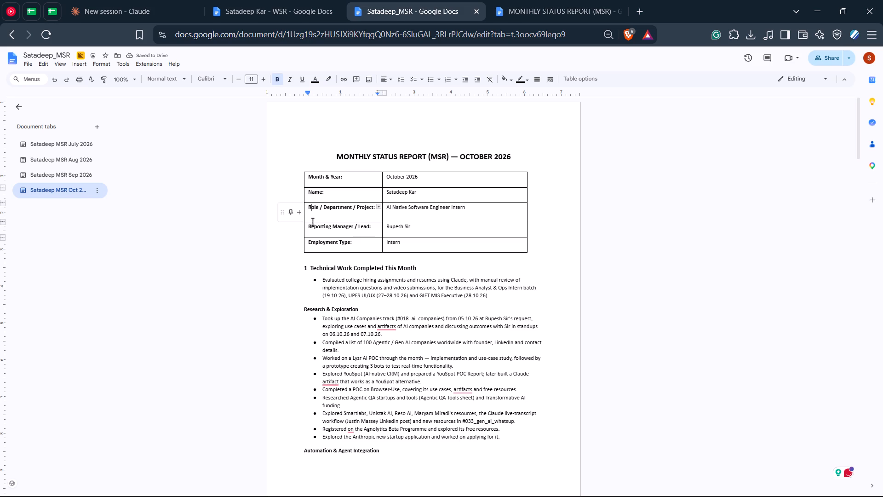
{"action": "left_click_drag", "start_coordinate": [312, 223], "coordinate": [313, 216]}
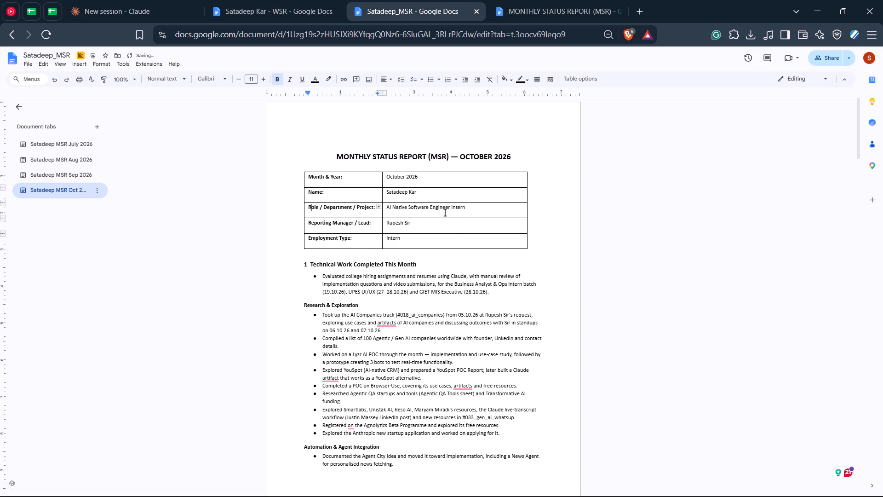
Centre-align the text in all cells of the info table.
{"action": "left_click", "coordinate": [460, 243]}
{"action": "left_click_drag", "start_coordinate": [460, 243], "coordinate": [328, 189]}
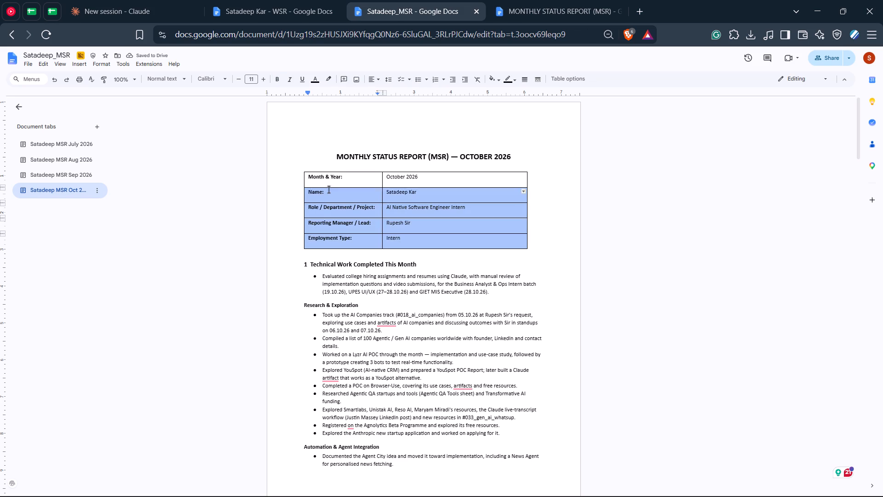
{"action": "left_click_drag", "start_coordinate": [328, 189], "coordinate": [318, 181]}
{"action": "left_click", "coordinate": [378, 78]}
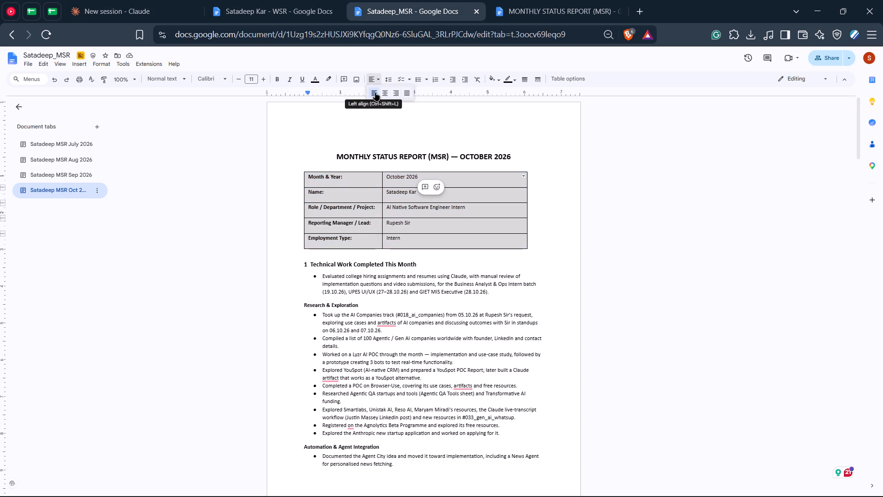
{"action": "left_click", "coordinate": [388, 95]}
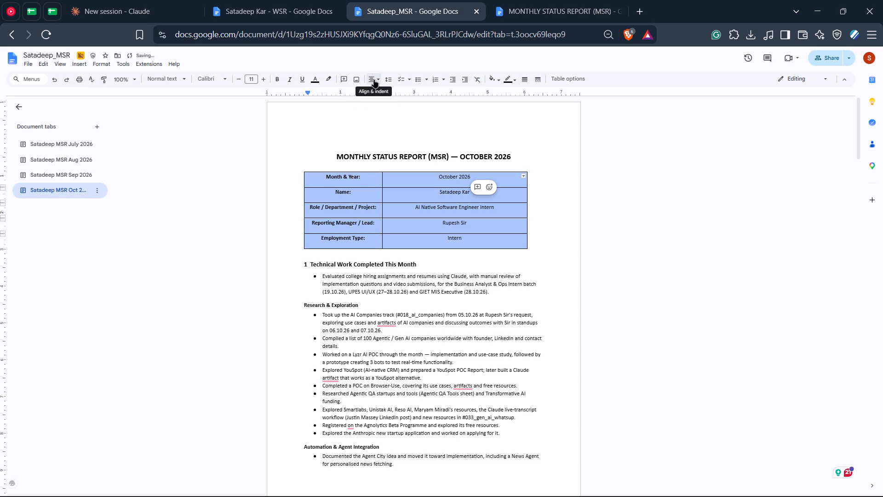
Left-align the info table's value column, from October 2026 down to Intern.
{"action": "left_click", "coordinate": [421, 174]}
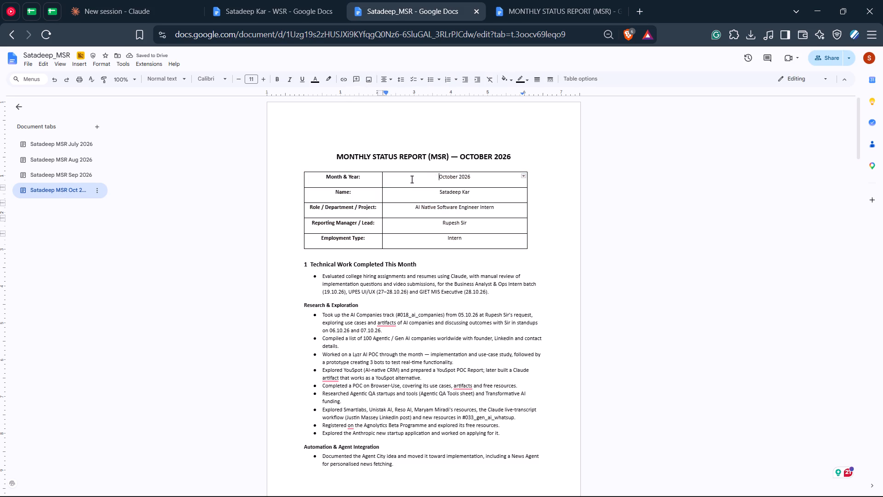
{"action": "left_click_drag", "start_coordinate": [412, 179], "coordinate": [478, 239]}
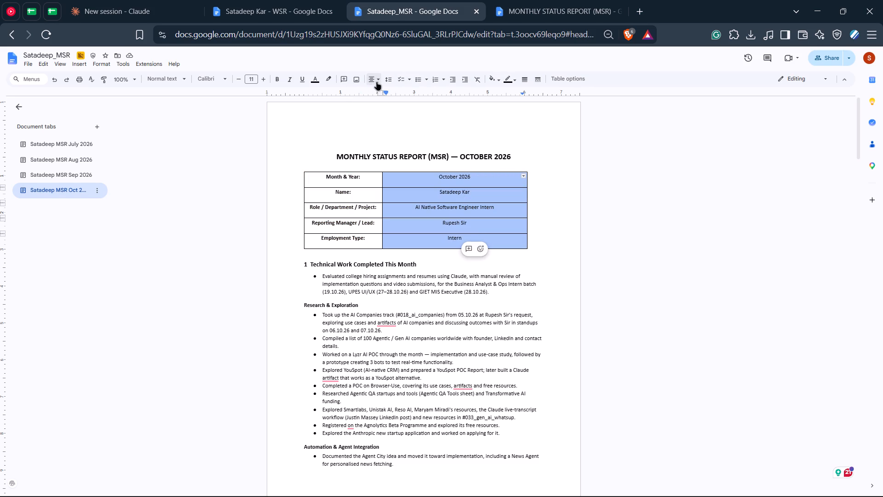
{"action": "left_click", "coordinate": [379, 81]}
{"action": "left_click", "coordinate": [372, 94]}
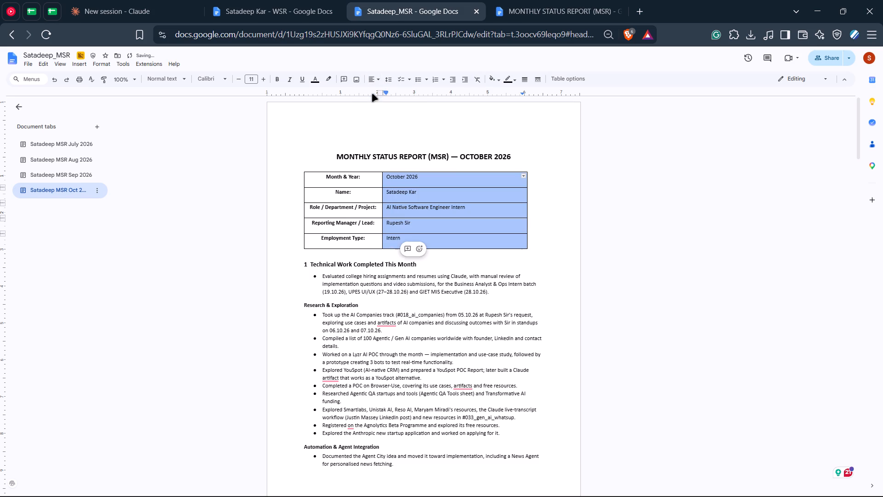
{"action": "left_click", "coordinate": [459, 204]}
{"action": "left_click", "coordinate": [430, 230]}
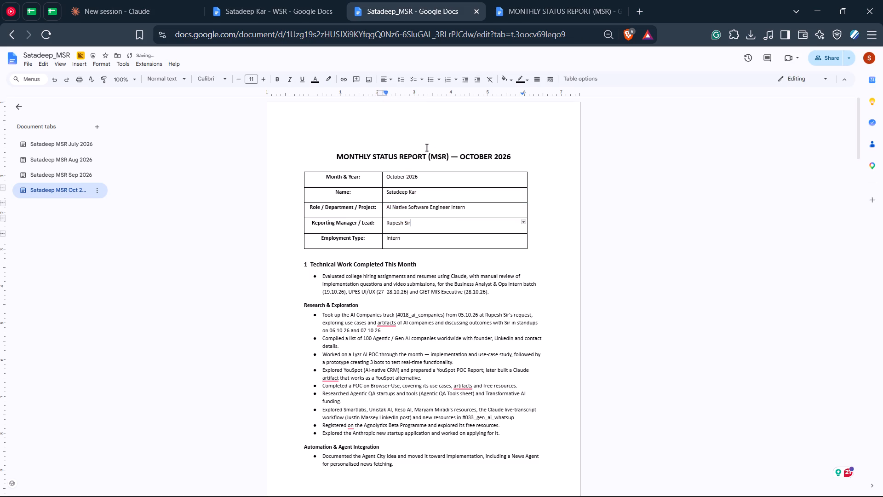
Colour the report title, all eleven numbered section headings and the four bold subheadings under section 1 blue in one go.
{"action": "left_click", "coordinate": [420, 126]}
{"action": "scroll", "coordinate": [467, 170], "scroll_direction": "up", "scroll_amount": 1}
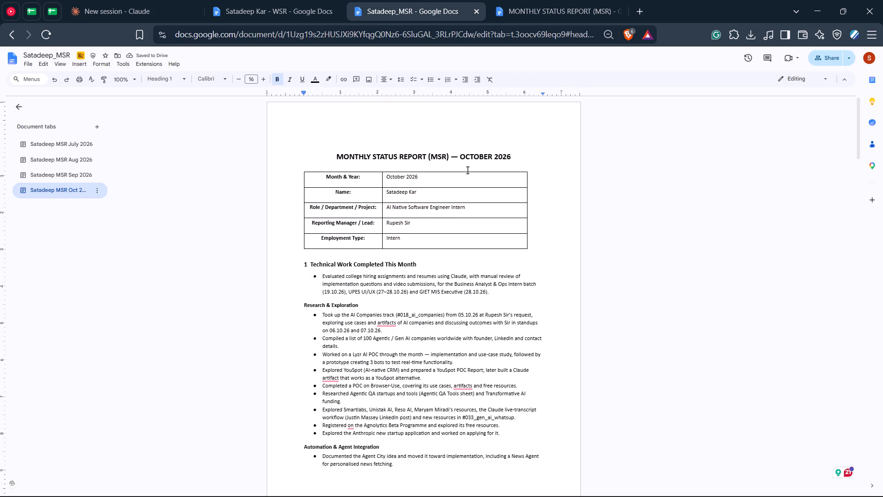
{"action": "scroll", "coordinate": [467, 170], "scroll_direction": "up", "scroll_amount": 1}
{"action": "left_click_drag", "start_coordinate": [337, 157], "coordinate": [531, 152]}
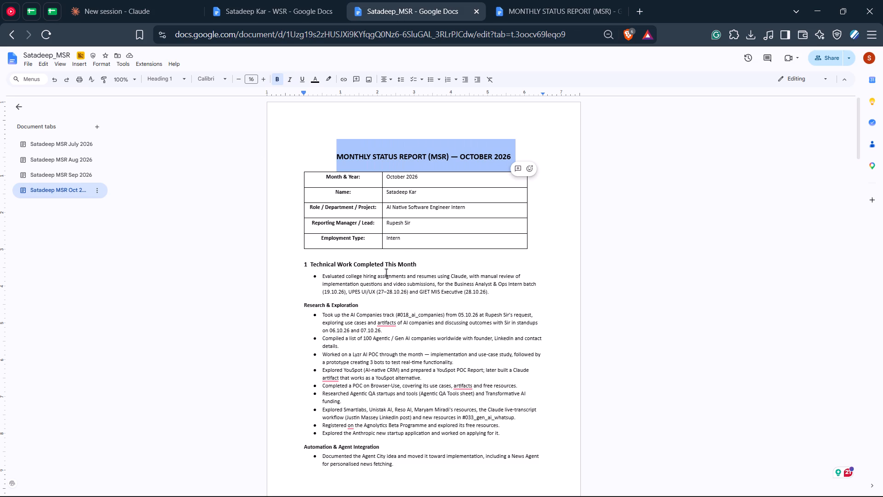
{"action": "left_click_drag", "start_coordinate": [300, 264], "coordinate": [415, 261], "text": "ctrl"}
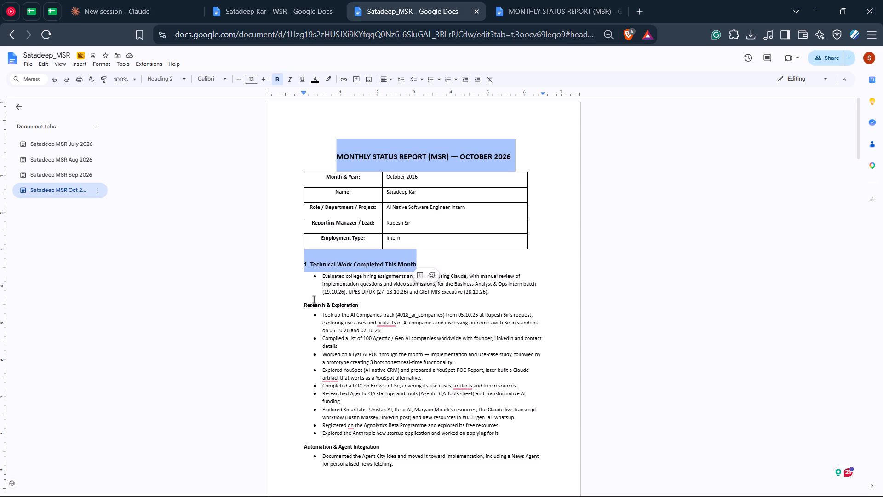
{"action": "left_click_drag", "start_coordinate": [301, 305], "coordinate": [379, 303], "text": "ctrl"}
{"action": "scroll", "coordinate": [379, 292], "scroll_direction": "down", "scroll_amount": 3}
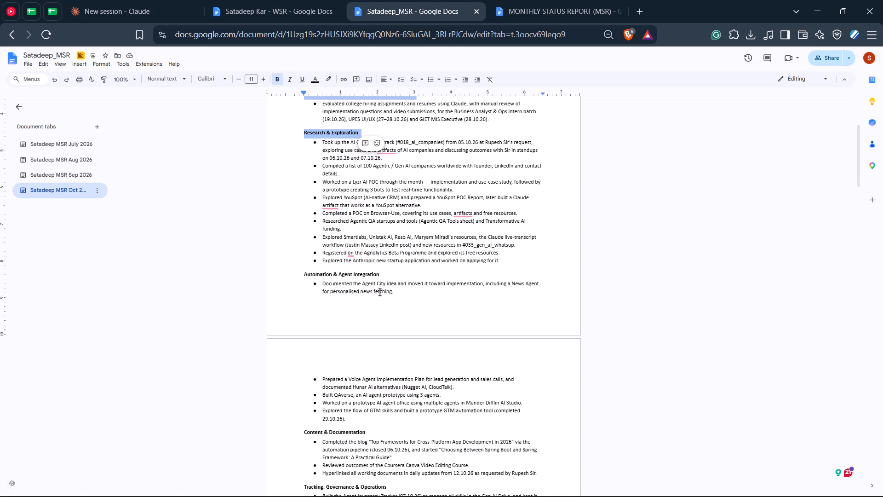
{"action": "left_click_drag", "start_coordinate": [304, 273], "coordinate": [381, 277], "text": "ctrl"}
{"action": "scroll", "coordinate": [382, 277], "scroll_direction": "down", "scroll_amount": 3}
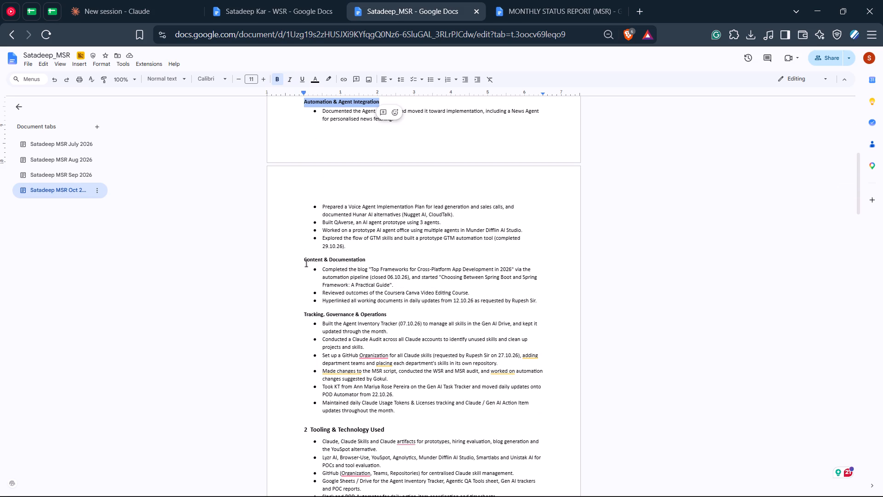
{"action": "left_click_drag", "start_coordinate": [303, 259], "coordinate": [378, 262], "text": "ctrl"}
{"action": "left_click_drag", "start_coordinate": [304, 312], "coordinate": [305, 312], "text": "ctrl"}
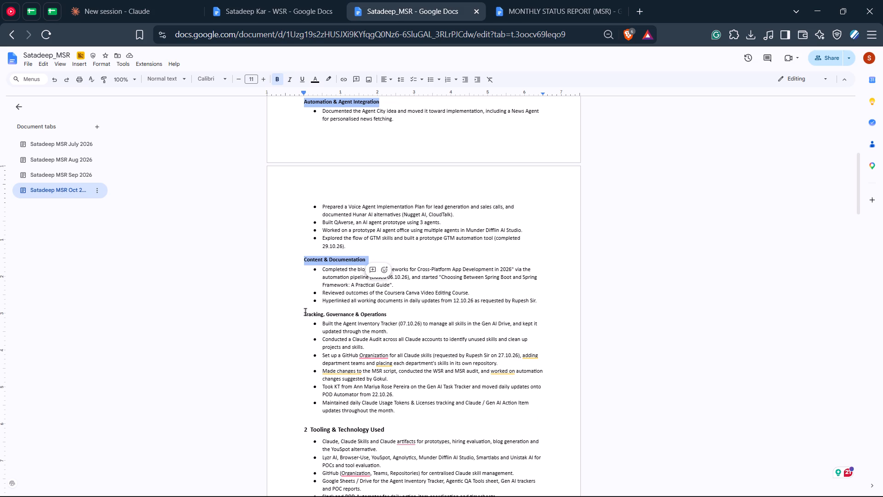
{"action": "left_click_drag", "start_coordinate": [305, 312], "coordinate": [326, 311], "text": "ctrl"}
{"action": "left_click_drag", "start_coordinate": [388, 313], "coordinate": [326, 313], "text": "ctrl"}
{"action": "scroll", "coordinate": [349, 287], "scroll_direction": "down", "scroll_amount": 4}
{"action": "scroll", "coordinate": [369, 243], "scroll_direction": "up", "scroll_amount": 1}
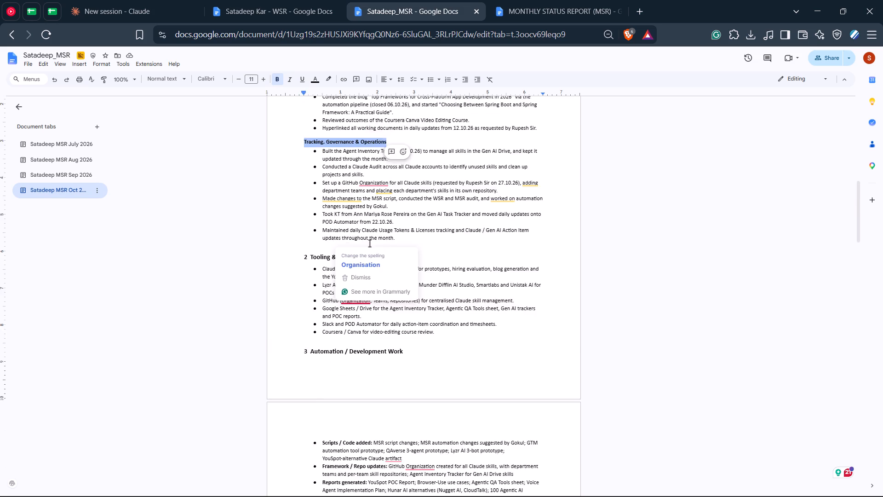
{"action": "scroll", "coordinate": [369, 243], "scroll_direction": "up", "scroll_amount": 1}
{"action": "left_click_drag", "start_coordinate": [386, 312], "coordinate": [305, 312], "text": "ctrl"}
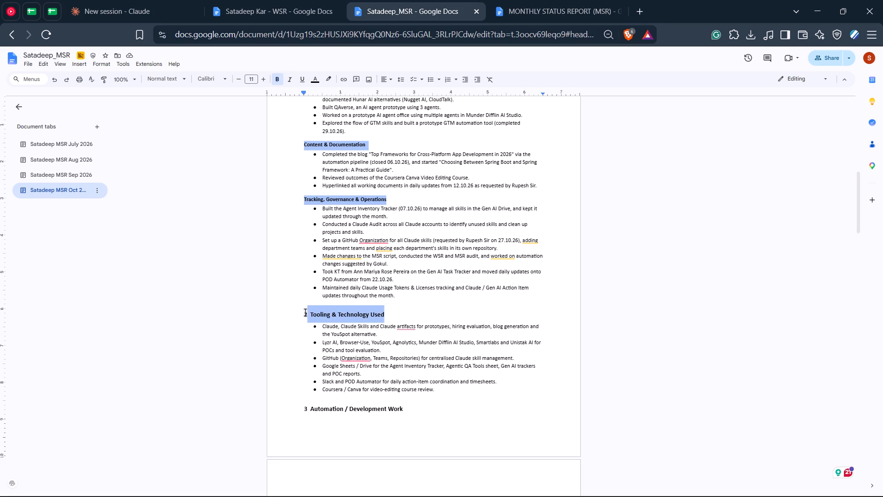
{"action": "left_click_drag", "start_coordinate": [305, 312], "coordinate": [304, 312], "text": "ctrl"}
{"action": "scroll", "coordinate": [404, 298], "scroll_direction": "down", "scroll_amount": 1}
{"action": "left_click_drag", "start_coordinate": [404, 351], "coordinate": [357, 341], "text": "ctrl"}
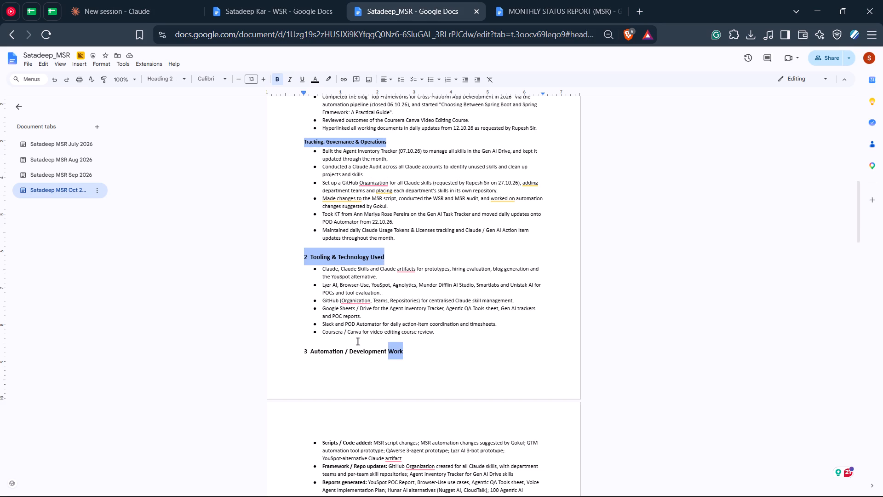
{"action": "left_click_drag", "start_coordinate": [357, 341], "coordinate": [305, 356], "text": "ctrl"}
{"action": "scroll", "coordinate": [400, 274], "scroll_direction": "down", "scroll_amount": 3}
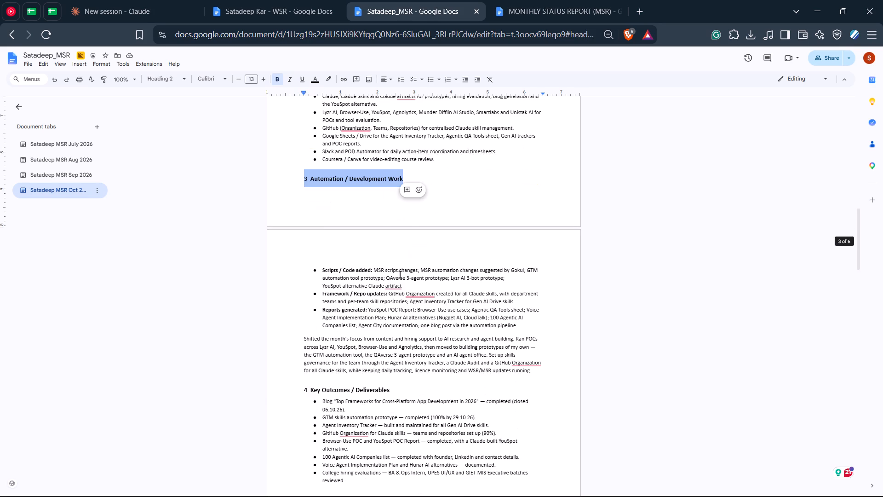
{"action": "scroll", "coordinate": [400, 274], "scroll_direction": "down", "scroll_amount": 3}
{"action": "left_click_drag", "start_coordinate": [392, 214], "coordinate": [362, 215], "text": "ctrl"}
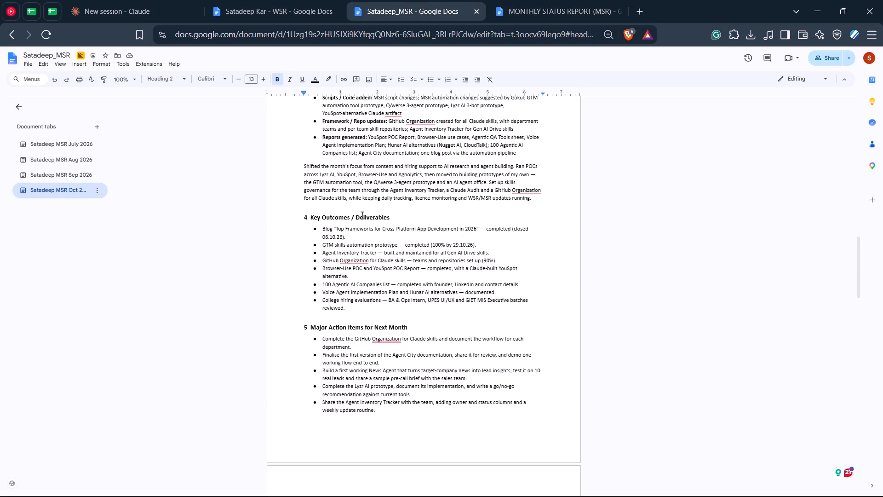
{"action": "left_click_drag", "start_coordinate": [362, 215], "coordinate": [304, 219], "text": "ctrl"}
{"action": "left_click_drag", "start_coordinate": [410, 327], "coordinate": [368, 326], "text": "ctrl"}
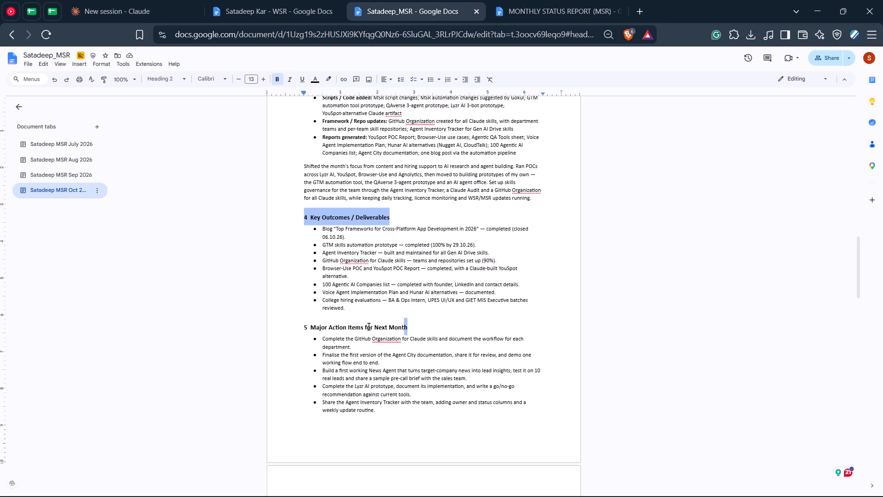
{"action": "left_click_drag", "start_coordinate": [368, 326], "coordinate": [303, 326], "text": "ctrl"}
{"action": "scroll", "coordinate": [436, 291], "scroll_direction": "down", "scroll_amount": 5}
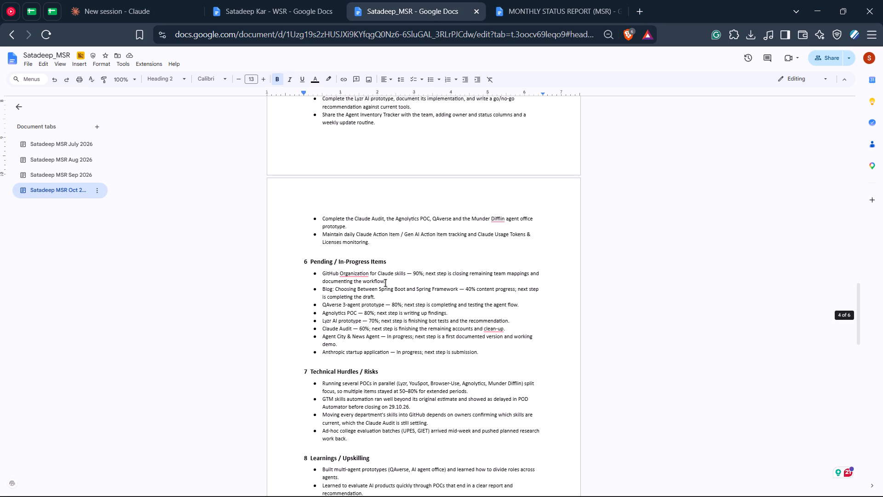
{"action": "left_click_drag", "start_coordinate": [388, 259], "coordinate": [298, 258], "text": "ctrl"}
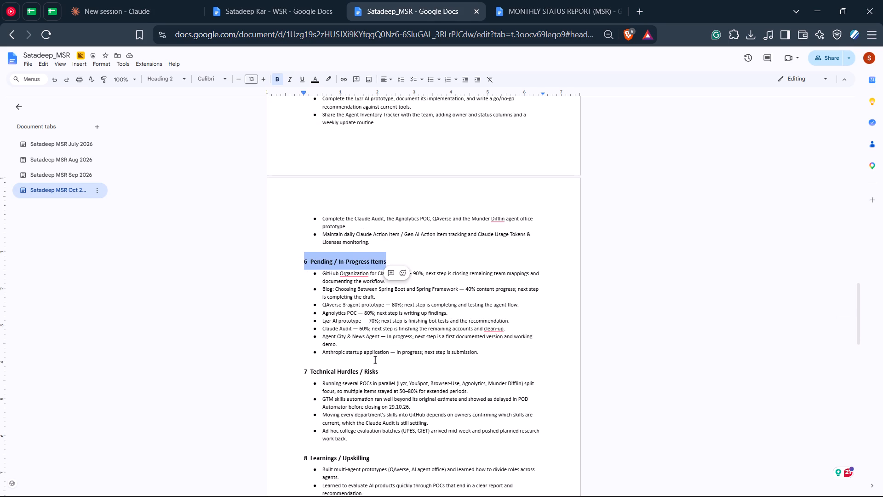
{"action": "left_click_drag", "start_coordinate": [382, 369], "coordinate": [306, 371], "text": "ctrl"}
{"action": "scroll", "coordinate": [337, 346], "scroll_direction": "down", "scroll_amount": 2}
{"action": "left_click_drag", "start_coordinate": [372, 345], "coordinate": [341, 338], "text": "ctrl"}
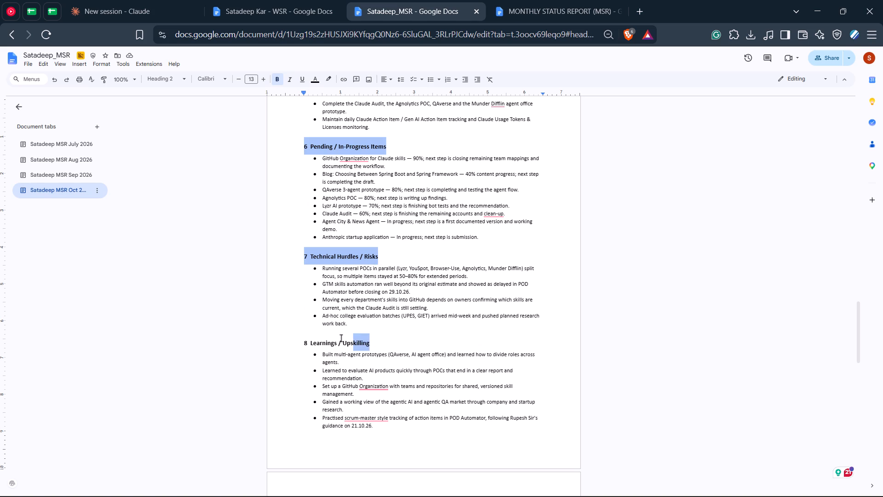
{"action": "left_click_drag", "start_coordinate": [341, 338], "coordinate": [302, 342], "text": "ctrl"}
{"action": "scroll", "coordinate": [381, 301], "scroll_direction": "down", "scroll_amount": 4}
{"action": "left_click_drag", "start_coordinate": [405, 306], "coordinate": [399, 308], "text": "ctrl"}
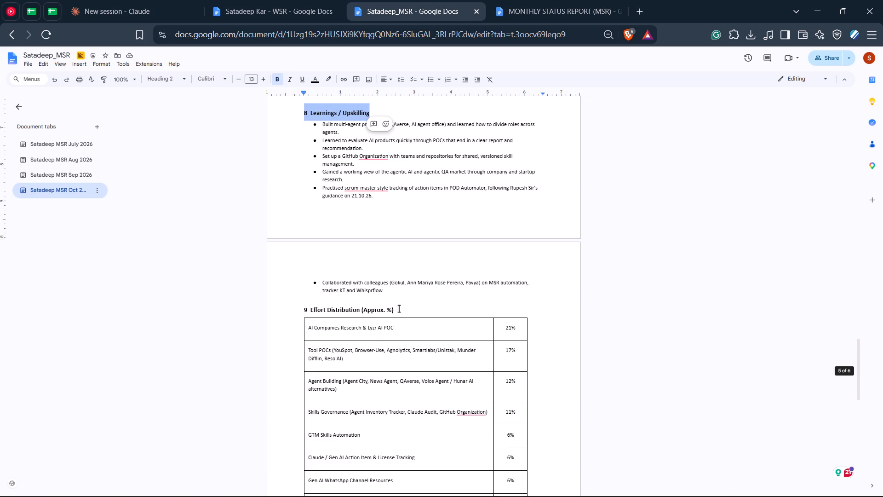
{"action": "left_click_drag", "start_coordinate": [399, 308], "coordinate": [296, 307], "text": "ctrl"}
{"action": "scroll", "coordinate": [411, 280], "scroll_direction": "down", "scroll_amount": 5}
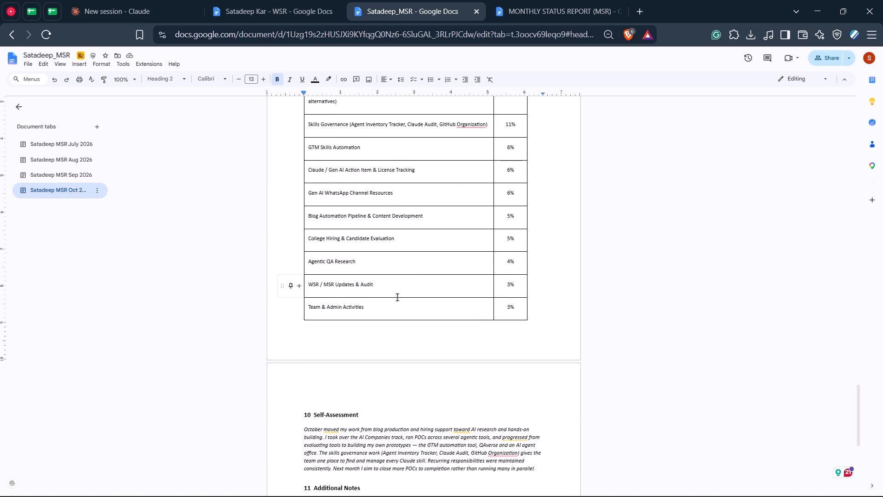
{"action": "scroll", "coordinate": [397, 297], "scroll_direction": "down", "scroll_amount": 2}
{"action": "left_click_drag", "start_coordinate": [361, 299], "coordinate": [305, 300], "text": "ctrl"}
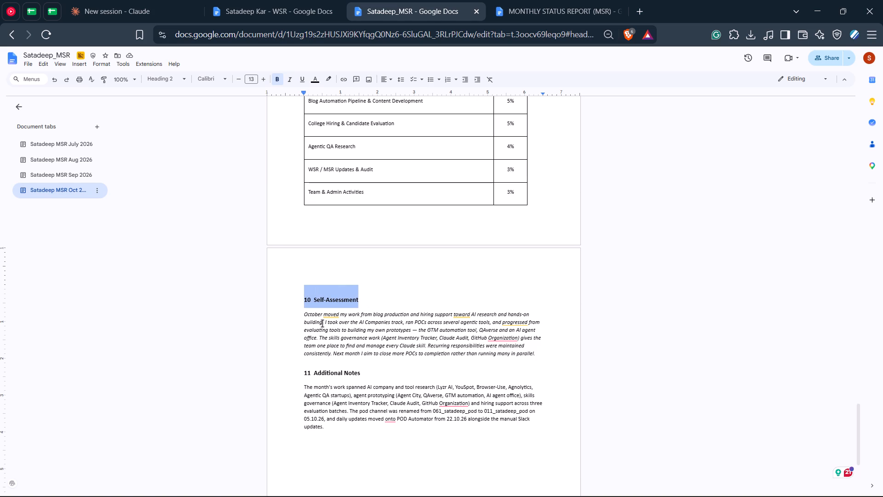
{"action": "left_click_drag", "start_coordinate": [365, 374], "coordinate": [301, 371], "text": "ctrl"}
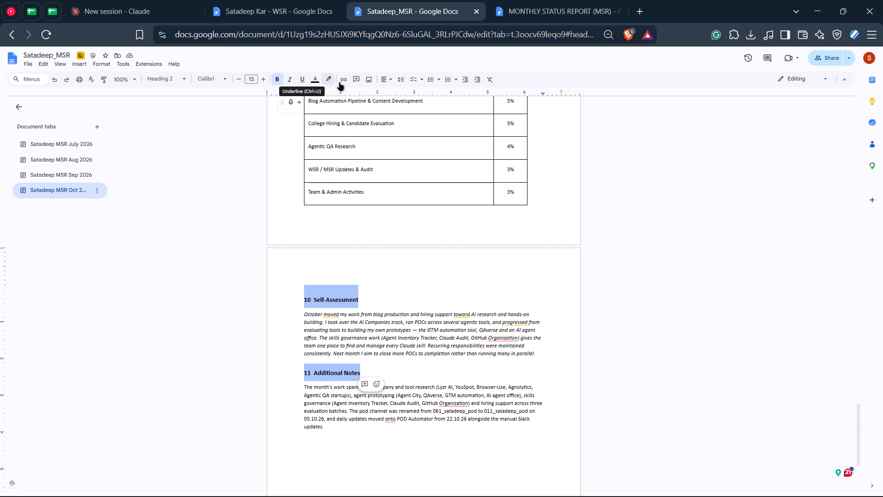
{"action": "left_click", "coordinate": [315, 80]}
{"action": "left_click", "coordinate": [368, 142]}
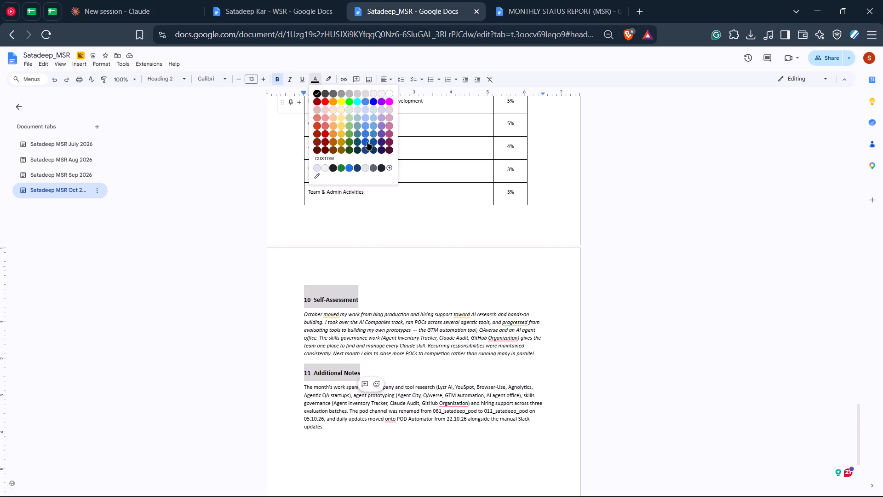
Increase the font size of the selected title, section headings and subheadings by two points.
{"action": "left_click", "coordinate": [262, 80]}
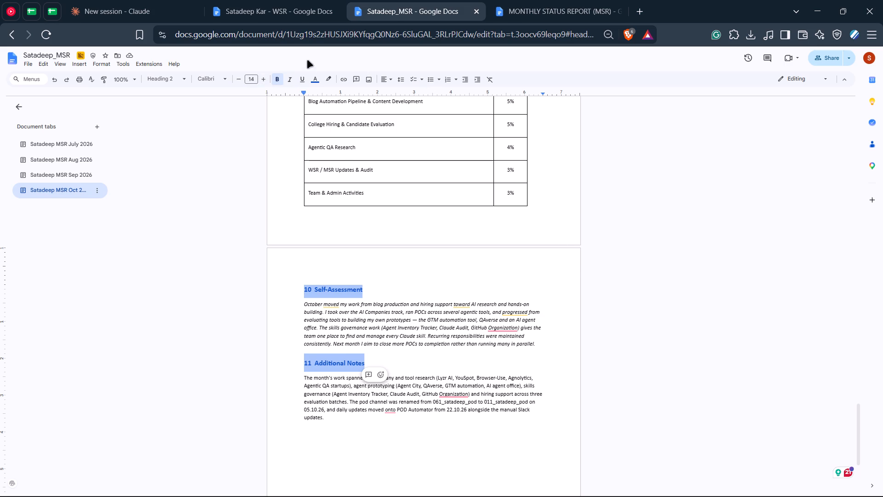
{"action": "left_click", "coordinate": [264, 79]}
{"action": "left_click", "coordinate": [549, 259]}
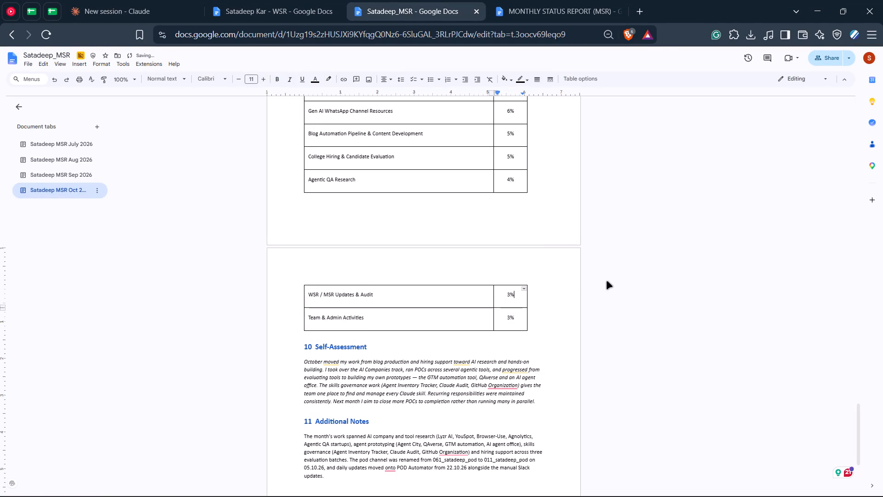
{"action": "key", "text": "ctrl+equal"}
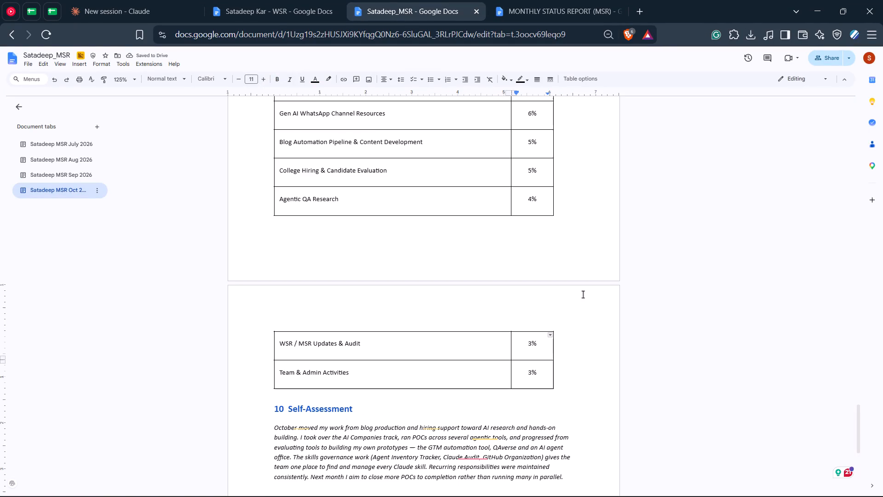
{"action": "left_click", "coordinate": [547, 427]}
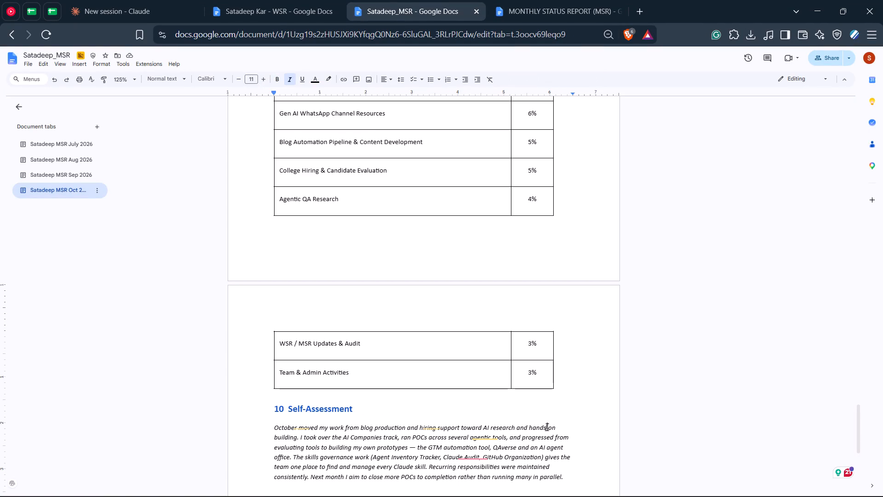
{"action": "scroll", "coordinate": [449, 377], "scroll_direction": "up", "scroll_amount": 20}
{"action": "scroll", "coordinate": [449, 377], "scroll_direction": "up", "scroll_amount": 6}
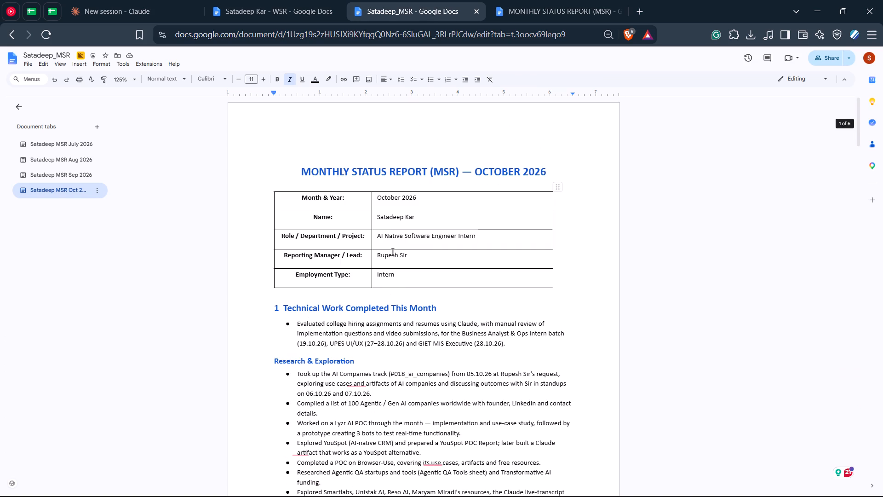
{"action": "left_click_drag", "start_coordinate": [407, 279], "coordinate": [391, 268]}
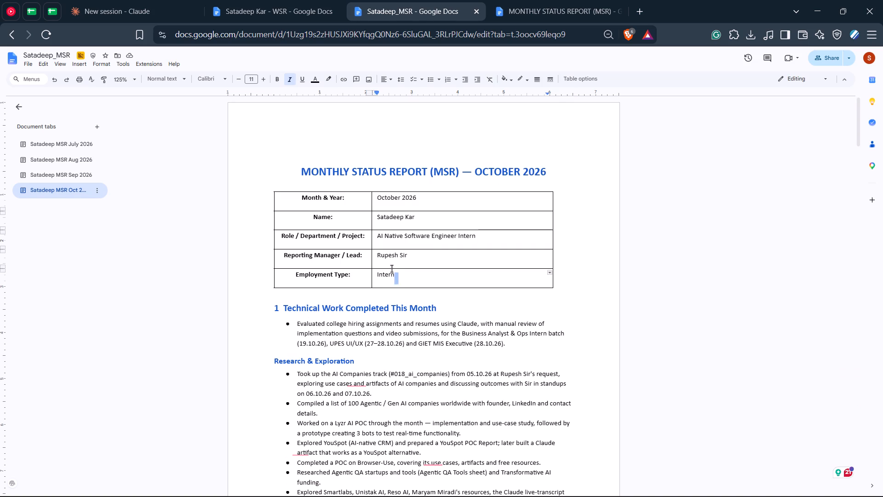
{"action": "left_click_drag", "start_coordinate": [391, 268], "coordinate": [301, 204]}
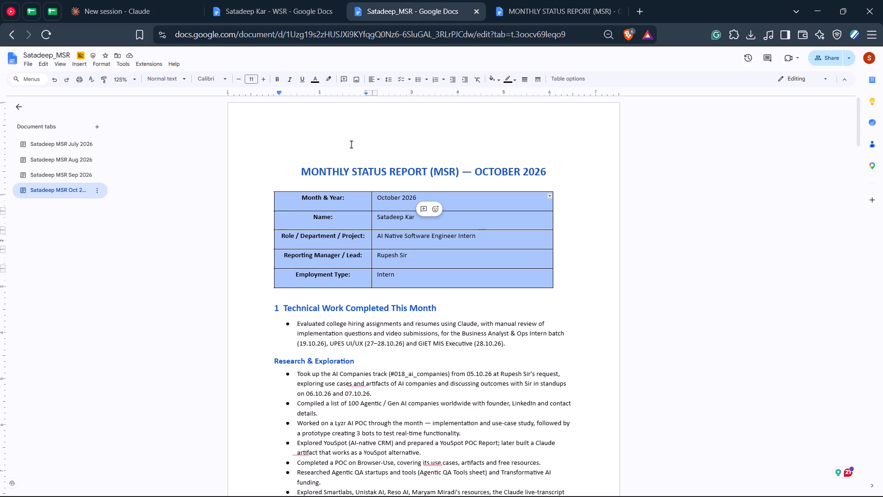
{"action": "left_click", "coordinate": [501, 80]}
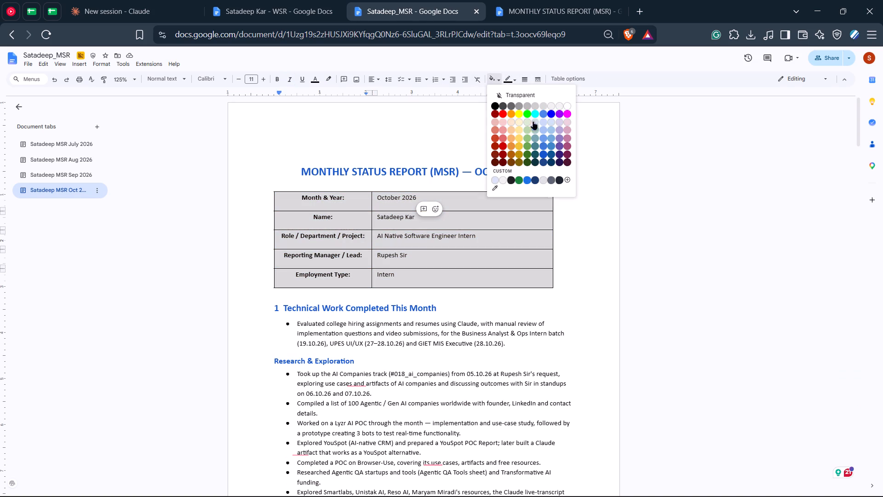
Check the info table's shading in the separate MONTHLY STATUS REPORT (MSR) document and fill the October table's label column with the custom dark blue.
{"action": "left_click", "coordinate": [528, 5]}
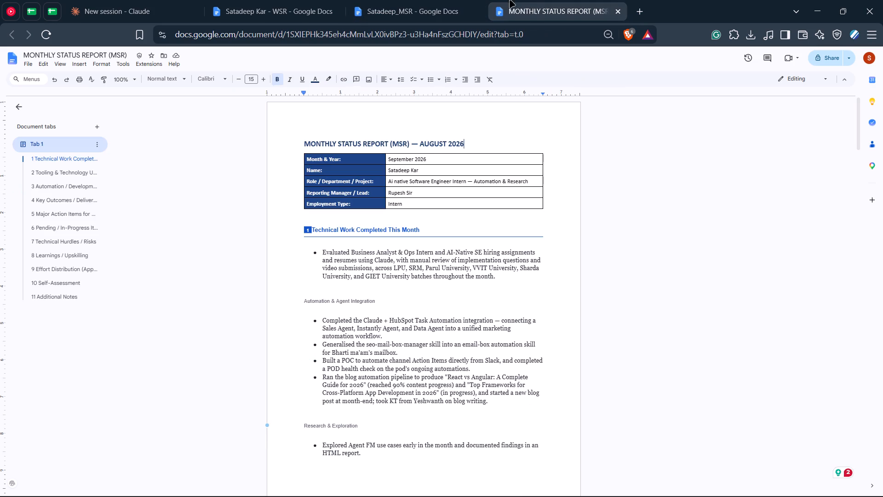
{"action": "left_click", "coordinate": [443, 0]}
{"action": "left_click", "coordinate": [465, 135]}
{"action": "left_click_drag", "start_coordinate": [289, 201], "coordinate": [289, 202]}
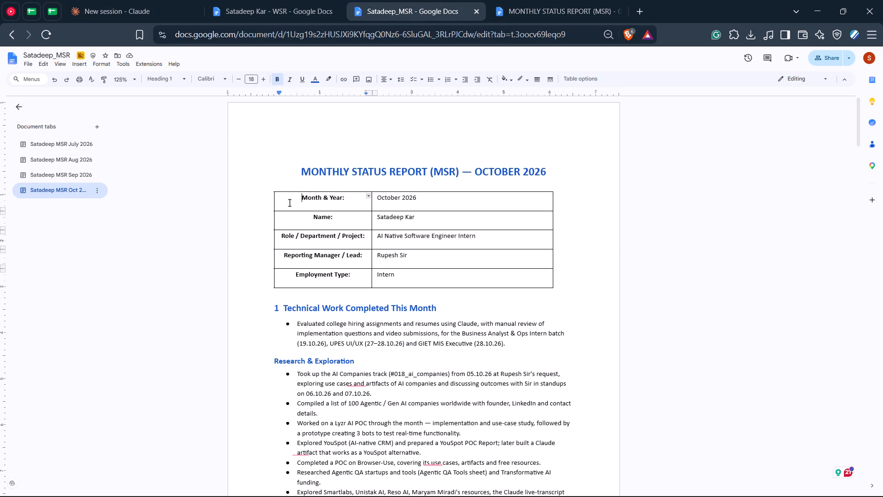
{"action": "left_click_drag", "start_coordinate": [289, 202], "coordinate": [338, 280]}
{"action": "left_click", "coordinate": [499, 82]}
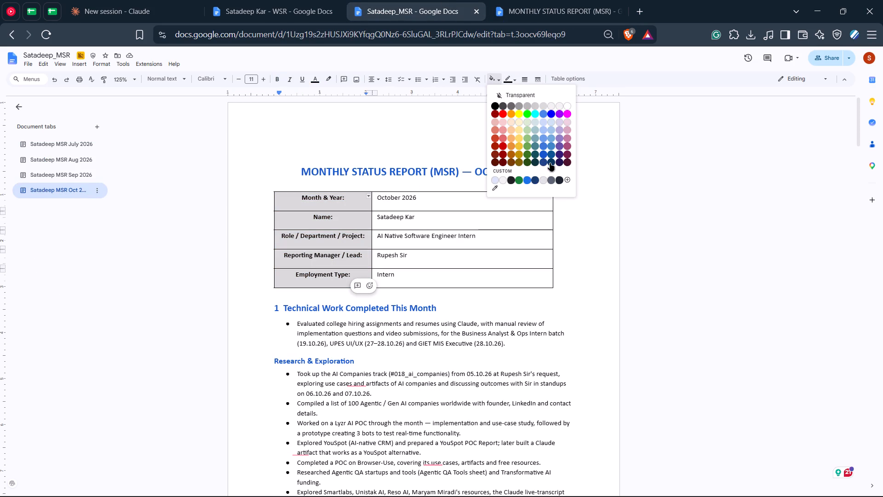
{"action": "left_click", "coordinate": [533, 180]}
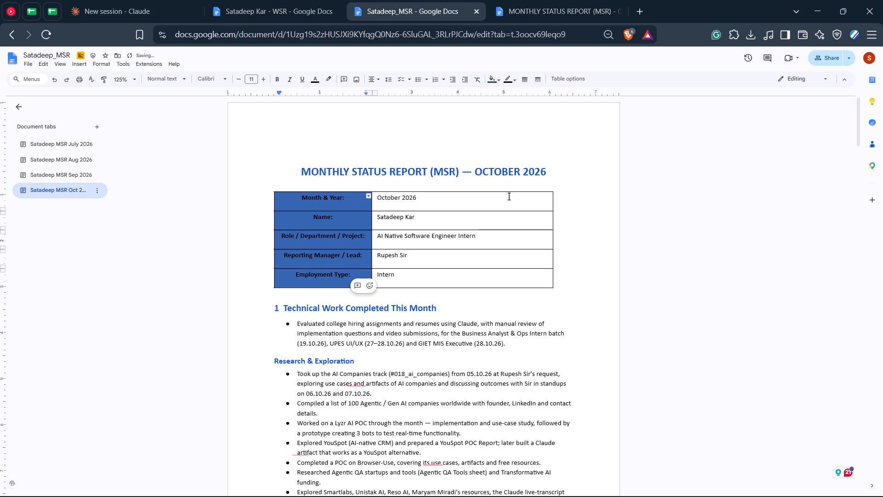
{"action": "left_click", "coordinate": [386, 116]}
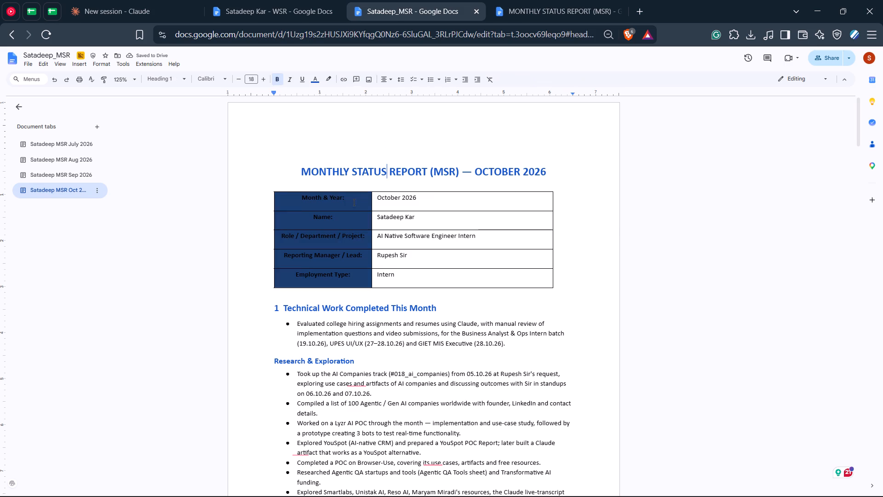
Set the text colour of the info table's label column, from Month & Year down to Employment Type, to white.
{"action": "left_click", "coordinate": [301, 204]}
{"action": "left_click_drag", "start_coordinate": [298, 198], "coordinate": [350, 281]}
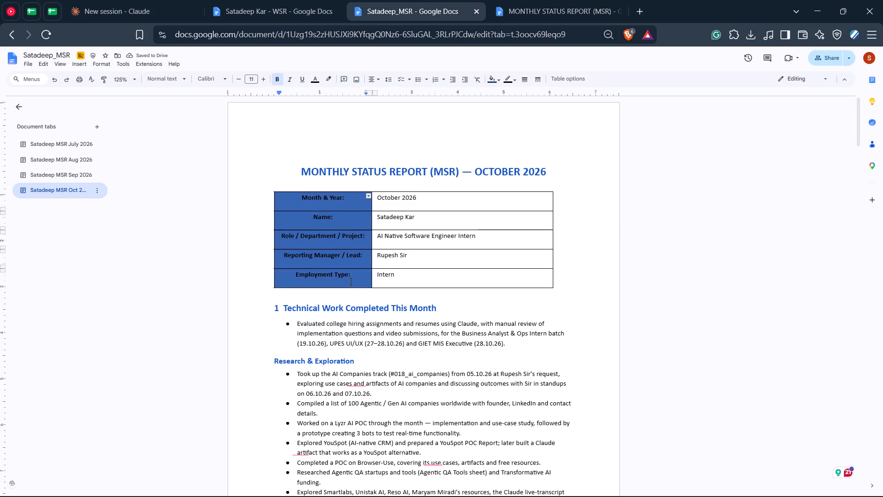
{"action": "left_click_drag", "start_coordinate": [350, 281], "coordinate": [350, 282]}
{"action": "left_click", "coordinate": [316, 78]}
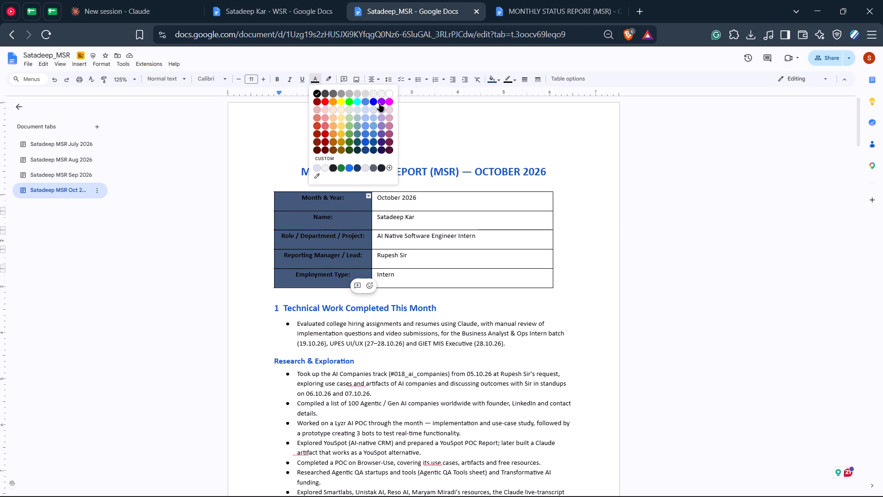
{"action": "left_click", "coordinate": [388, 93]}
{"action": "left_click", "coordinate": [459, 144]}
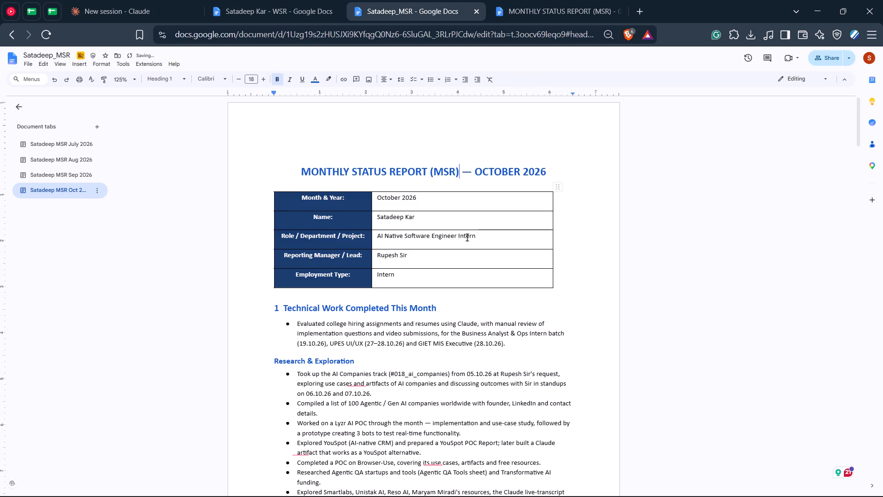
Compare the October info table's layout and text alignment with the one in the separate MONTHLY STATUS REPORT (MSR) document at 125% zoom.
{"action": "left_click", "coordinate": [550, 0]}
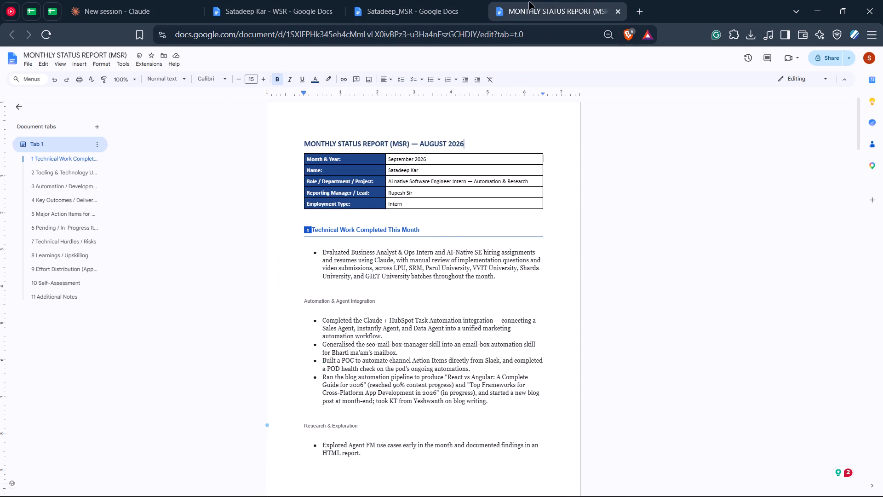
{"action": "left_click", "coordinate": [440, 0]}
{"action": "left_click", "coordinate": [556, 201]}
{"action": "left_click", "coordinate": [586, 196]}
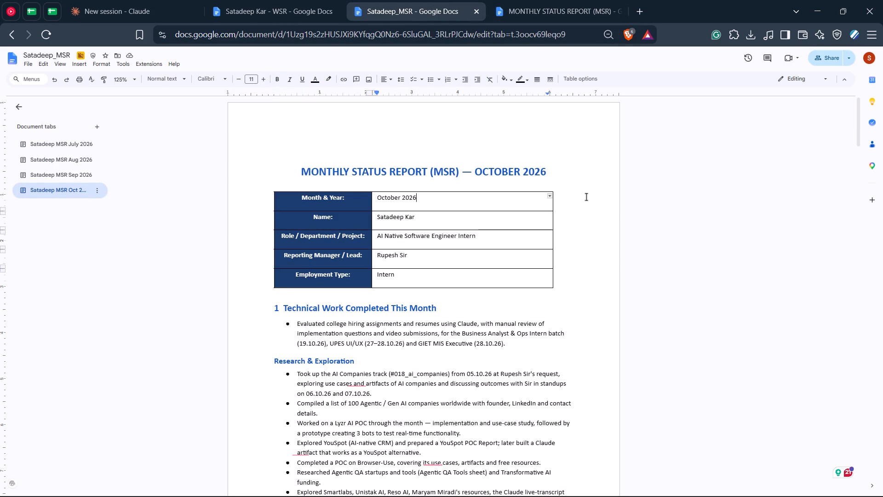
{"action": "left_click", "coordinate": [565, 130]}
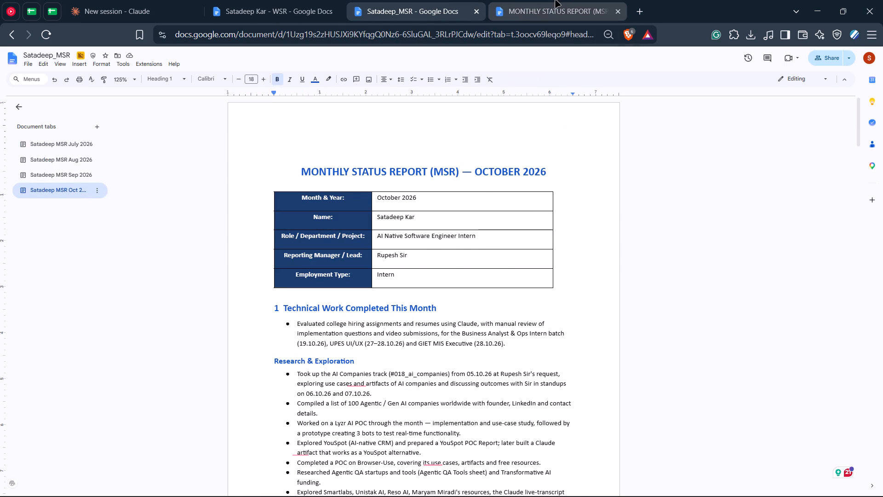
{"action": "left_click", "coordinate": [555, 0]}
{"action": "left_click", "coordinate": [563, 214]}
{"action": "key", "text": "ctrl+equal"}
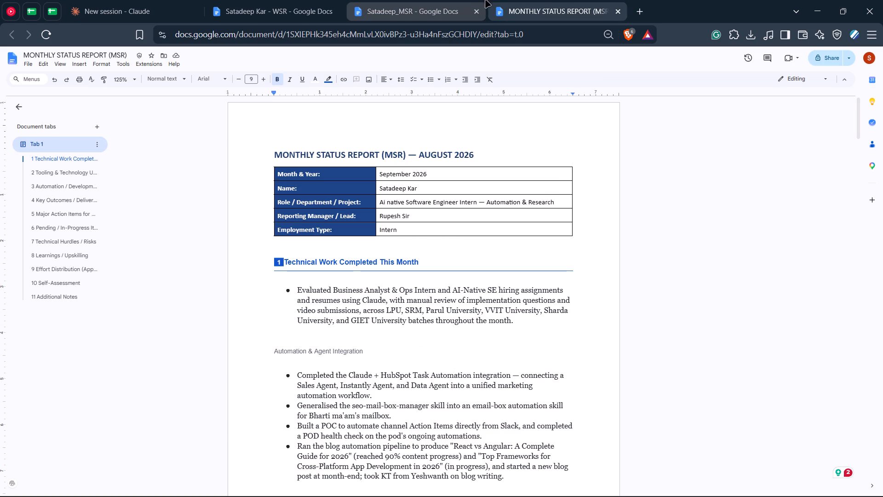
{"action": "left_click", "coordinate": [465, 0]}
{"action": "left_click", "coordinate": [554, 0]}
{"action": "left_click", "coordinate": [441, 0]}
{"action": "left_click", "coordinate": [587, 0]}
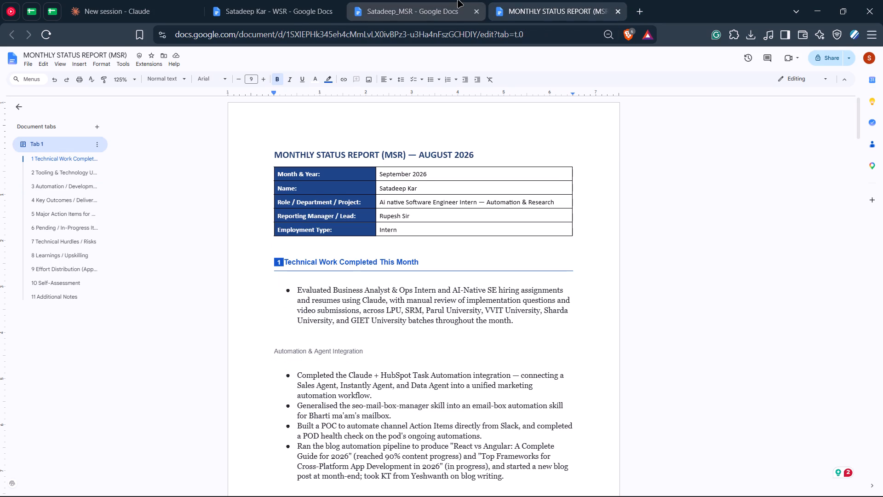
{"action": "left_click", "coordinate": [457, 0]}
Left-align the info table's label column, from Month & Year down to Employment Type.
{"action": "left_click_drag", "start_coordinate": [297, 199], "coordinate": [307, 220]}
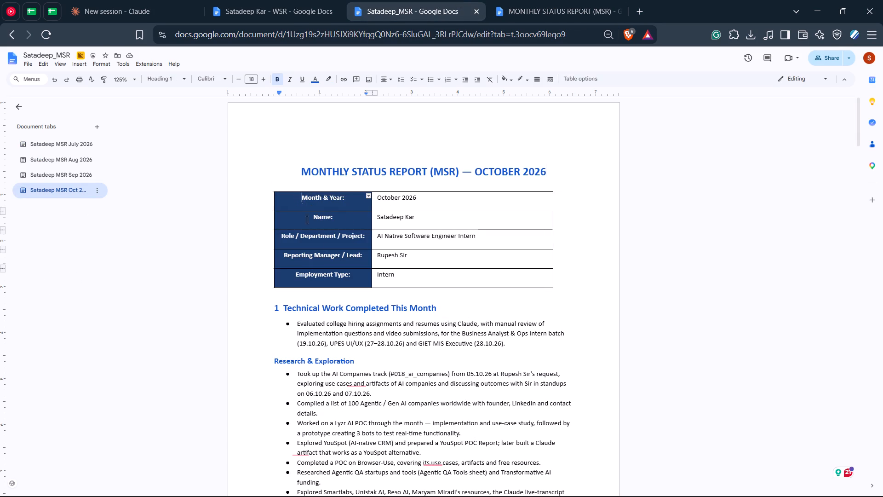
{"action": "left_click_drag", "start_coordinate": [307, 220], "coordinate": [350, 288]}
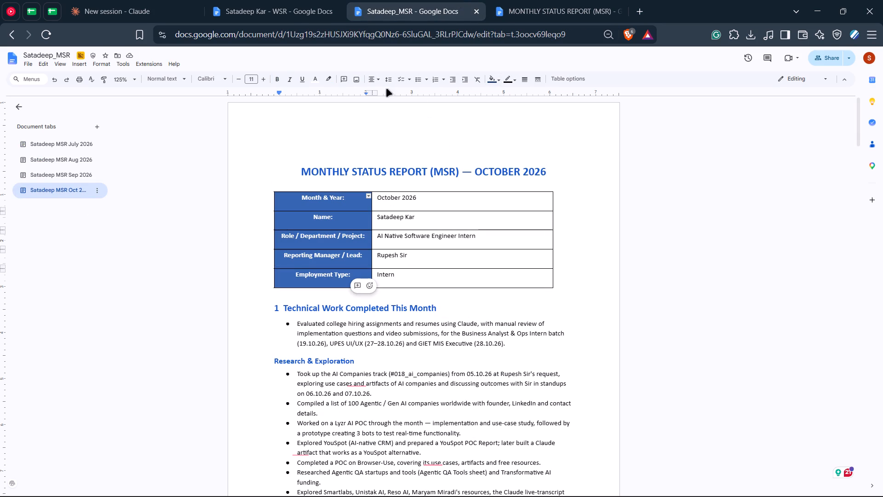
{"action": "left_click", "coordinate": [379, 83]}
{"action": "left_click", "coordinate": [373, 95]}
{"action": "left_click", "coordinate": [404, 149]}
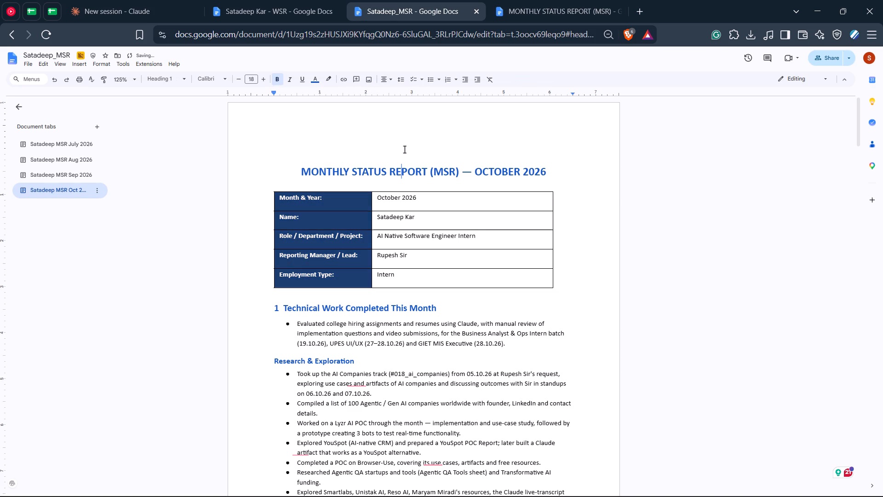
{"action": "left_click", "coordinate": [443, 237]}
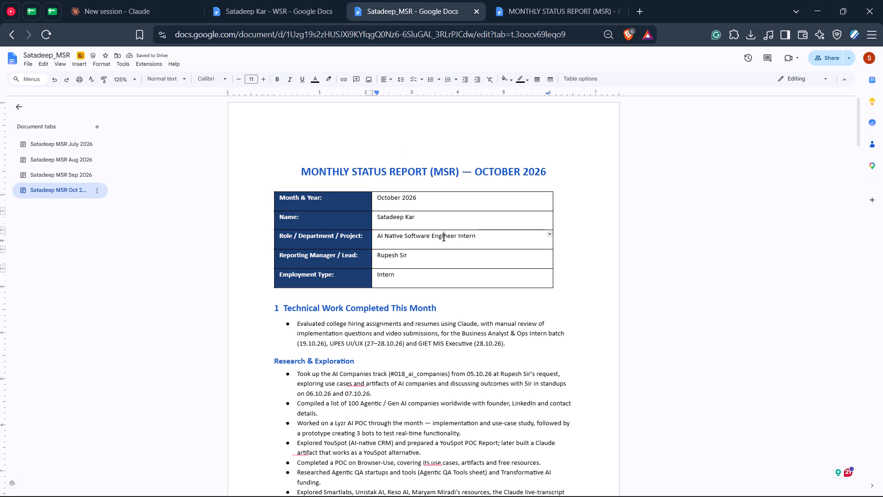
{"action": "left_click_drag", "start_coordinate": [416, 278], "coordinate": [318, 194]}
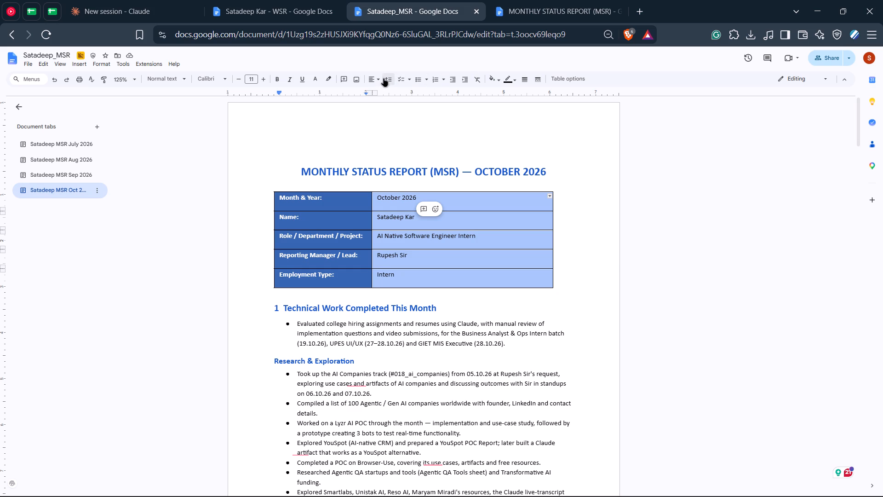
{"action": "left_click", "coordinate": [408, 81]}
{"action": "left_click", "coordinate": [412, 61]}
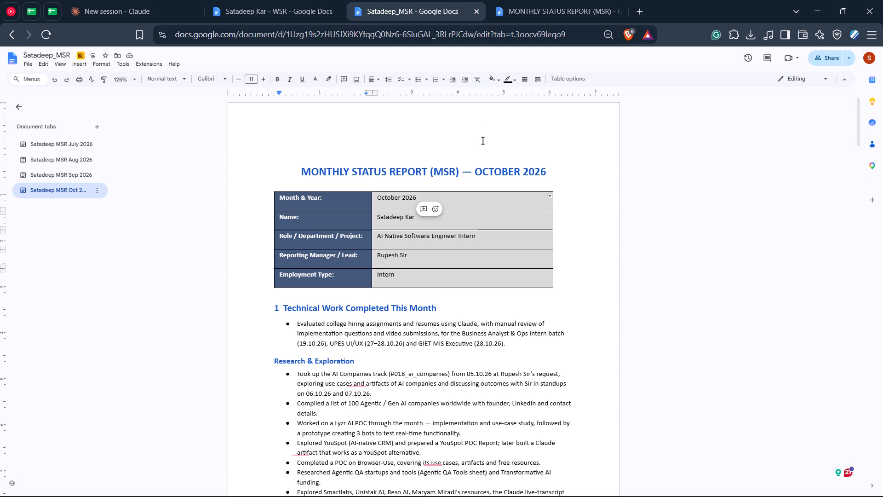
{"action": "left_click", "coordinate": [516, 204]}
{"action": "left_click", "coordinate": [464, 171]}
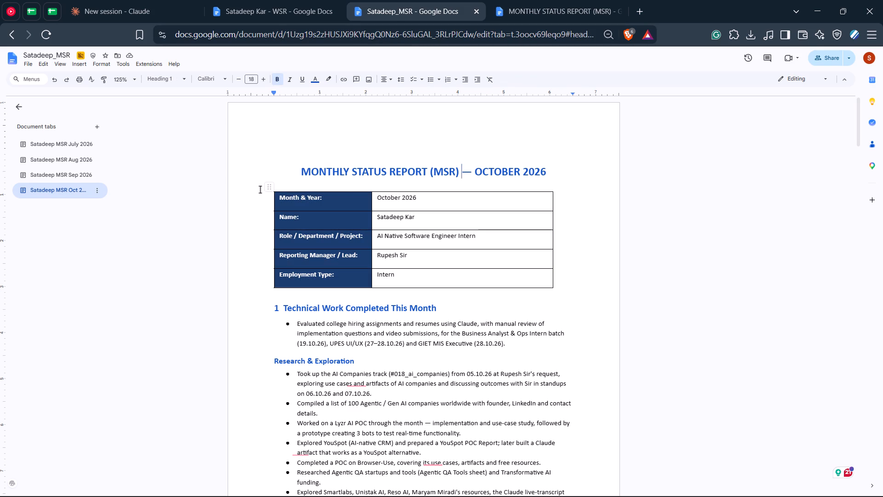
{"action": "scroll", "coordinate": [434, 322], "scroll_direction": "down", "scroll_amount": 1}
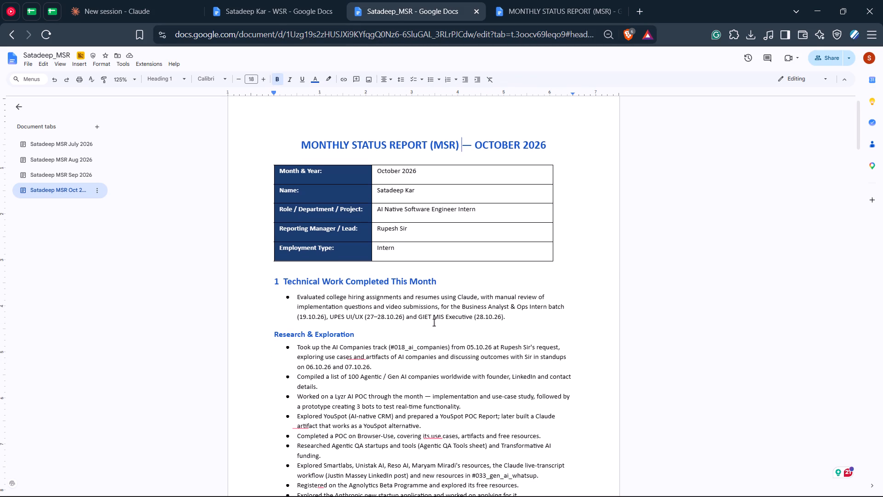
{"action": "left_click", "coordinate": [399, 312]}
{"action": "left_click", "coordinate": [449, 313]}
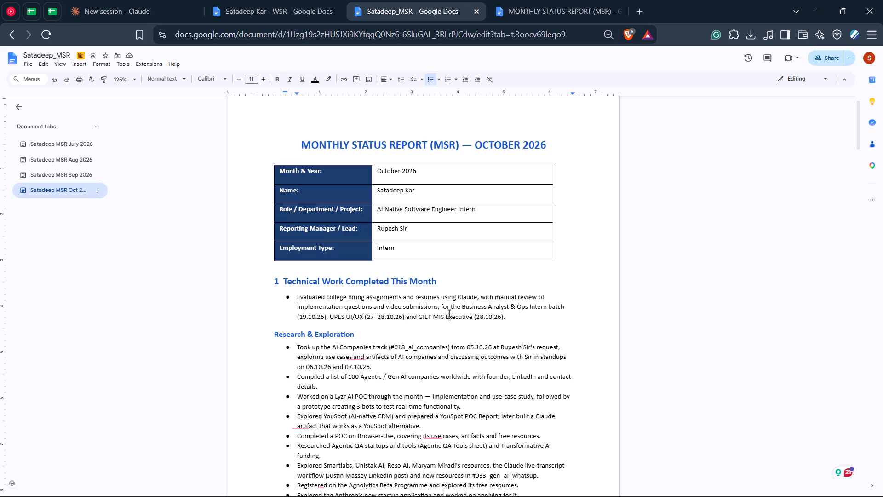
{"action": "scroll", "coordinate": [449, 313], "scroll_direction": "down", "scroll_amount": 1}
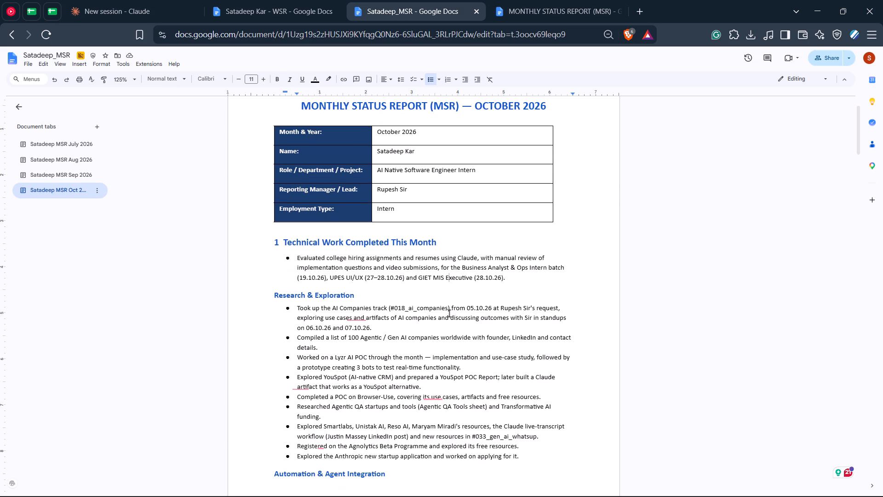
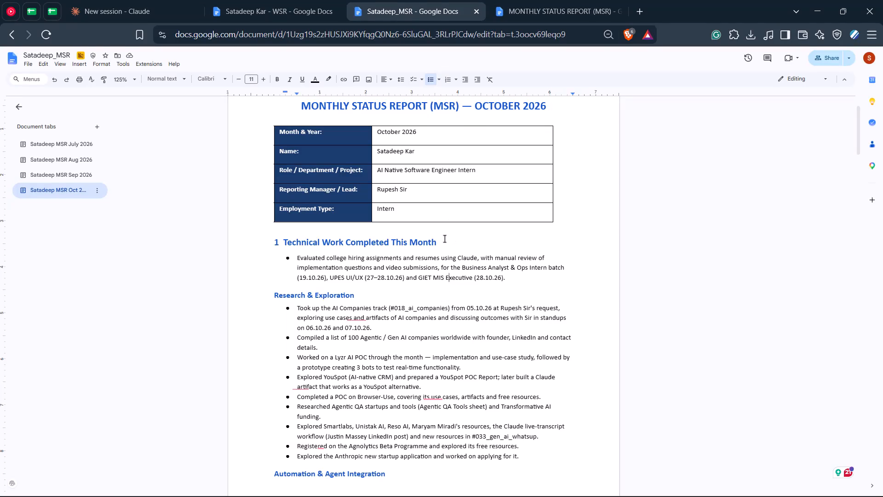
Cut the college hiring evaluation bullet from directly under Technical Work Completed This Month and remove the leftover empty bullet line.
{"action": "left_click", "coordinate": [444, 242]}
{"action": "scroll", "coordinate": [444, 242], "scroll_direction": "down", "scroll_amount": 1}
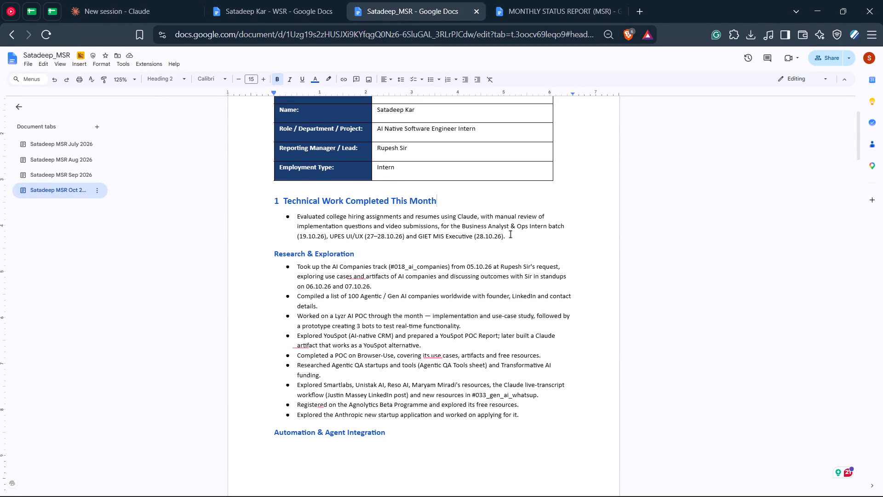
{"action": "left_click_drag", "start_coordinate": [508, 237], "coordinate": [284, 215]}
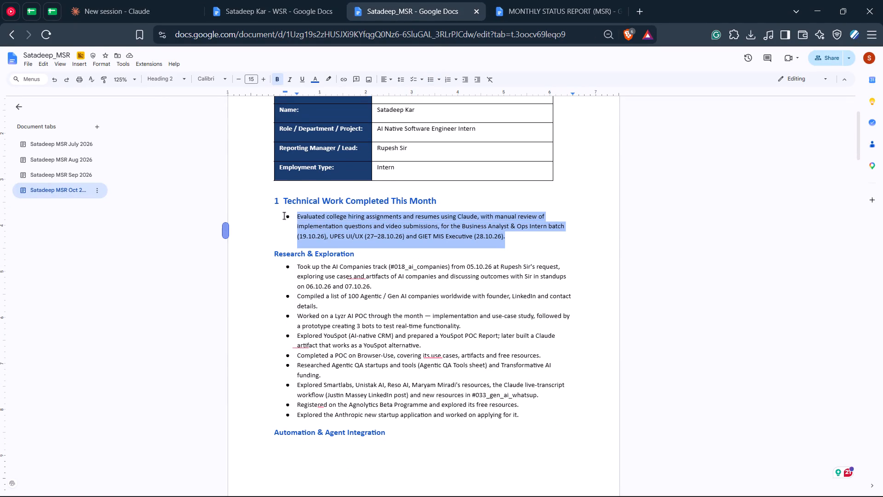
{"action": "left_click_drag", "start_coordinate": [284, 215], "coordinate": [284, 217]}
{"action": "key", "text": "ctrl+x"}
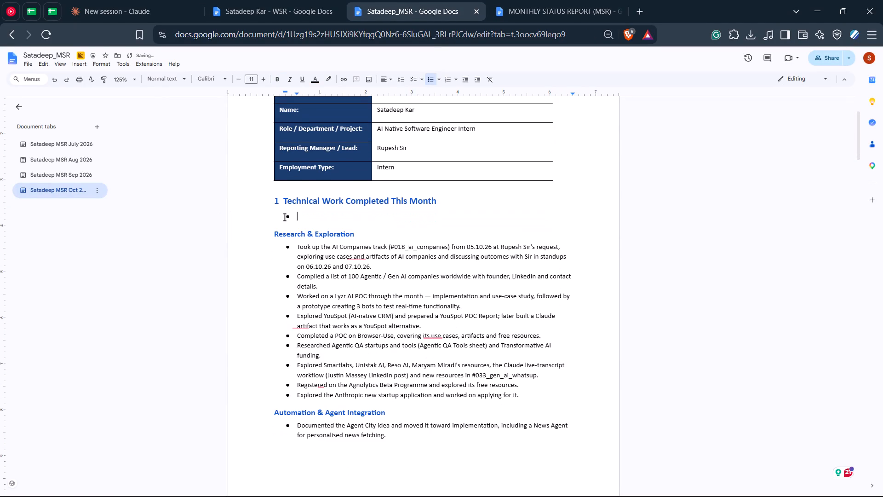
{"action": "key", "text": "BackSpace"}
{"action": "key", "text": "BackSpace"}
{"action": "key", "text": "BackSpace"}
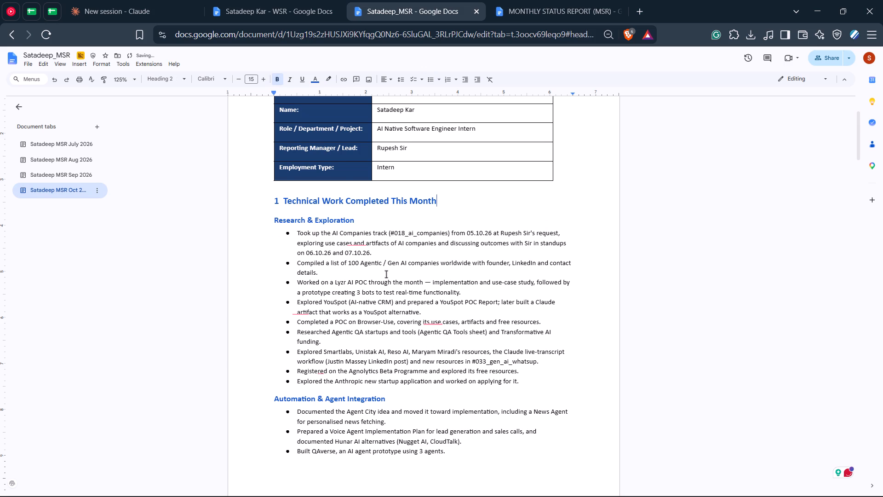
Paste the cut college hiring evaluation bullet as the first bullet under the Content & Documentation subheading.
{"action": "scroll", "coordinate": [409, 277], "scroll_direction": "down", "scroll_amount": 7}
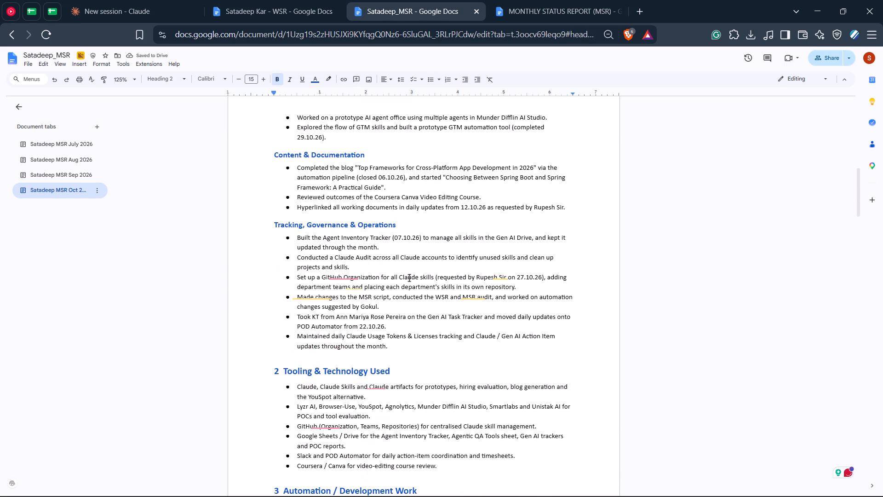
{"action": "scroll", "coordinate": [409, 277], "scroll_direction": "down", "scroll_amount": 3}
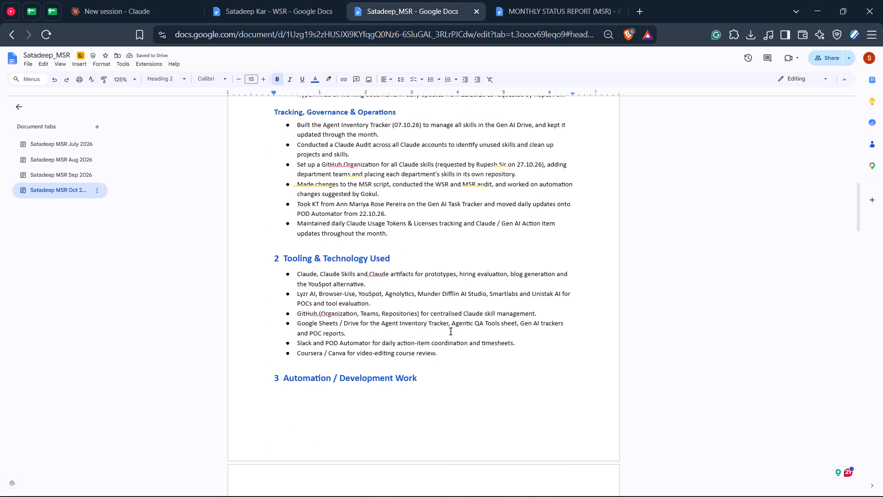
{"action": "scroll", "coordinate": [414, 269], "scroll_direction": "up", "scroll_amount": 4}
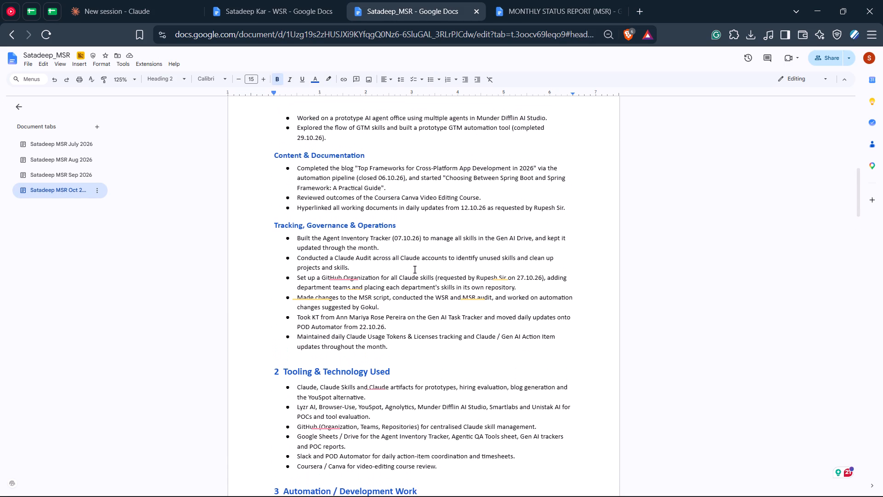
{"action": "scroll", "coordinate": [414, 269], "scroll_direction": "up", "scroll_amount": 1}
{"action": "scroll", "coordinate": [414, 269], "scroll_direction": "down", "scroll_amount": 1}
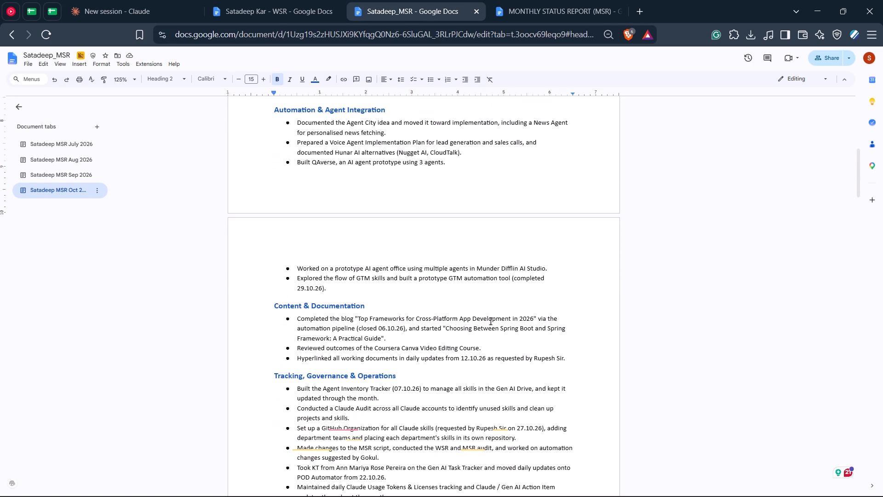
{"action": "scroll", "coordinate": [430, 281], "scroll_direction": "up", "scroll_amount": 5}
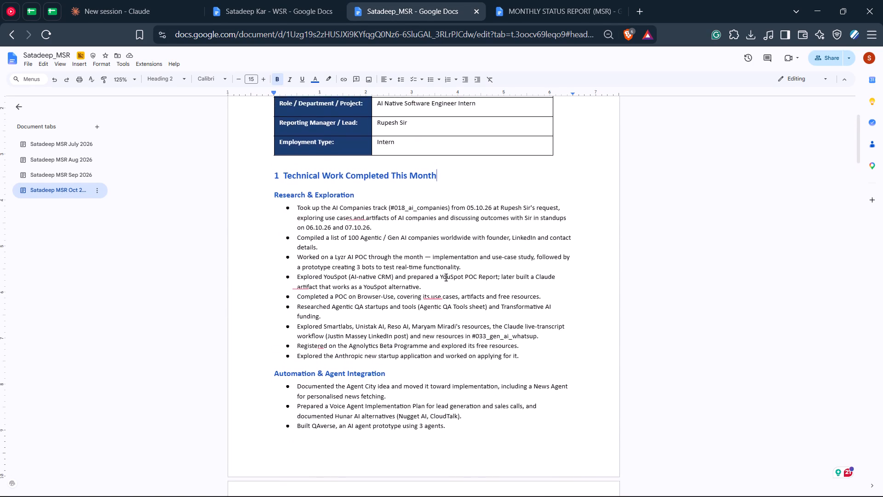
{"action": "scroll", "coordinate": [446, 277], "scroll_direction": "down", "scroll_amount": 1}
{"action": "left_click", "coordinate": [526, 299]}
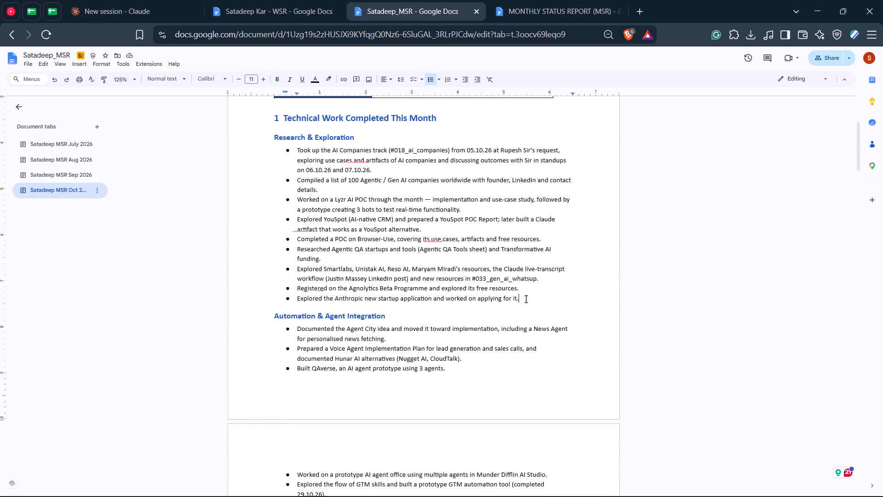
{"action": "scroll", "coordinate": [526, 299], "scroll_direction": "down", "scroll_amount": 4}
{"action": "scroll", "coordinate": [493, 210], "scroll_direction": "up", "scroll_amount": 1}
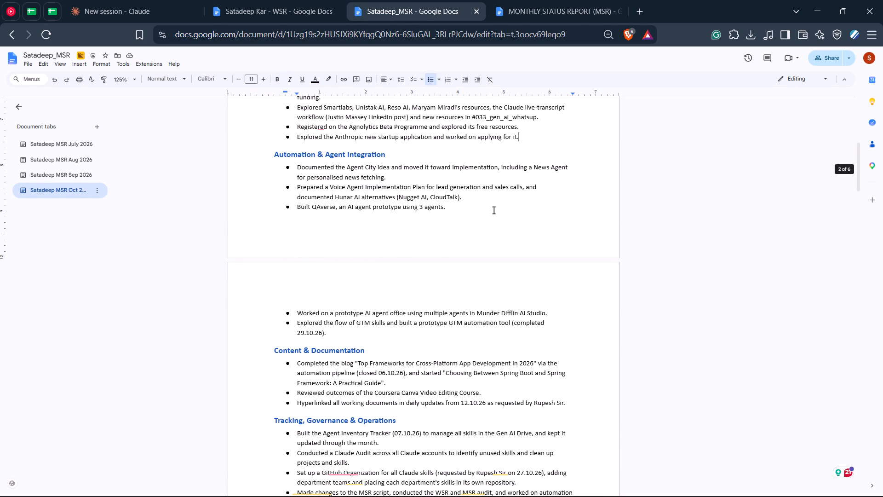
{"action": "scroll", "coordinate": [493, 210], "scroll_direction": "up", "scroll_amount": 1}
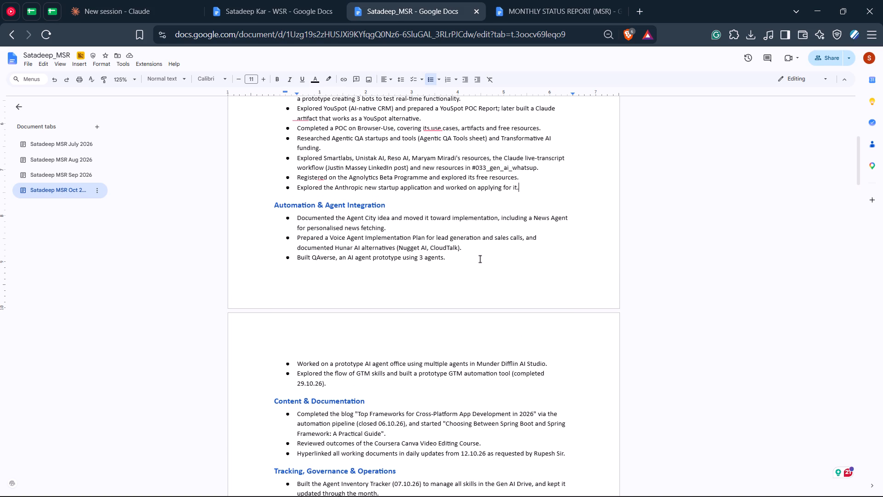
{"action": "scroll", "coordinate": [443, 290], "scroll_direction": "down", "scroll_amount": 2}
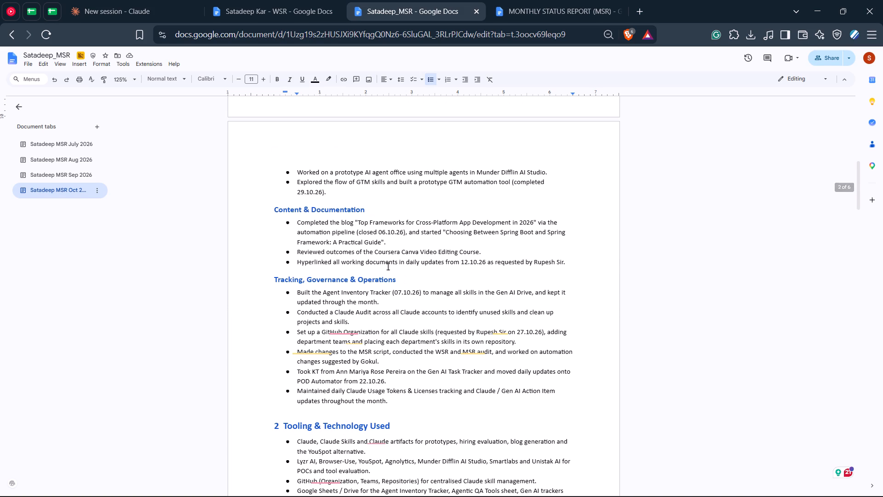
{"action": "left_click", "coordinate": [571, 263]}
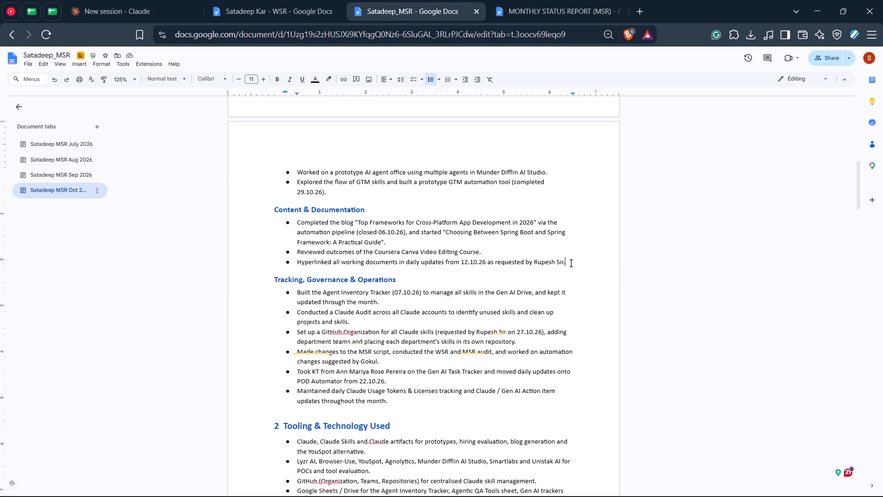
{"action": "left_click", "coordinate": [424, 211]}
{"action": "key", "text": "Return"}
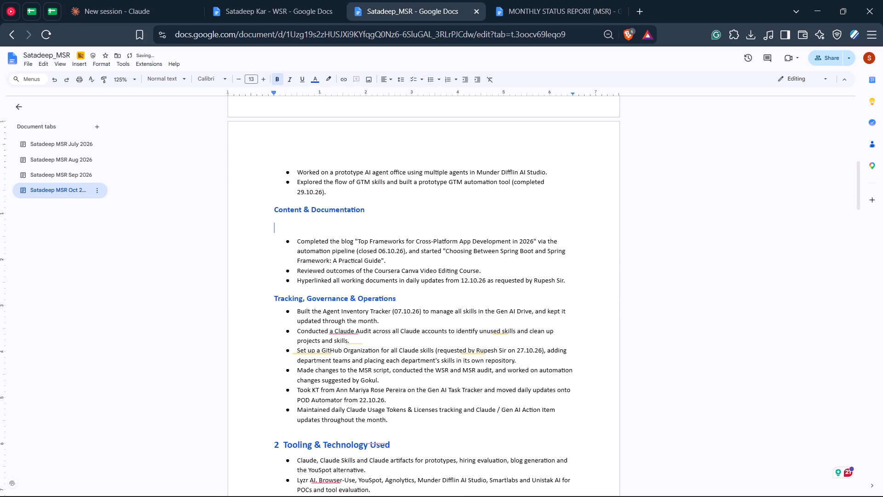
{"action": "key", "text": "ctrl+v"}
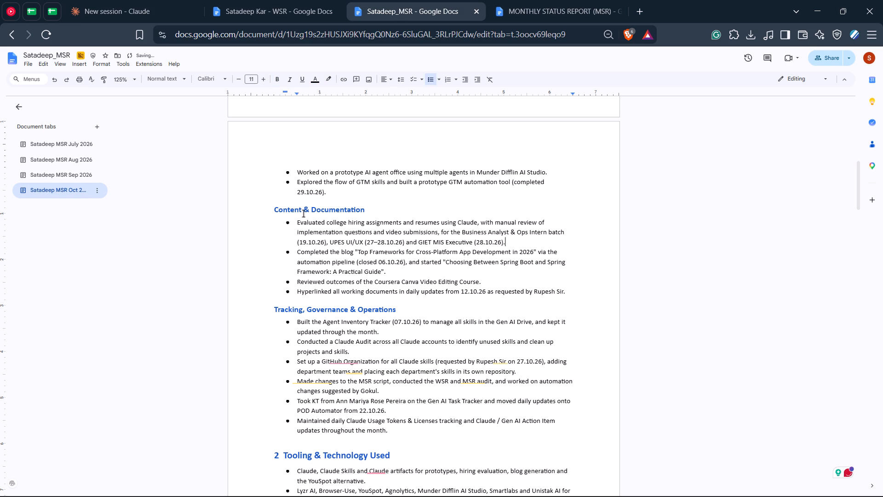
Extend the Content & Documentation subheading to read "Assignments, Content & Documentation".
{"action": "left_click", "coordinate": [276, 209]}
{"action": "key", "text": "shift+h"}
{"action": "key", "text": "BackSpace"}
{"action": "type", "text": "Assign"}
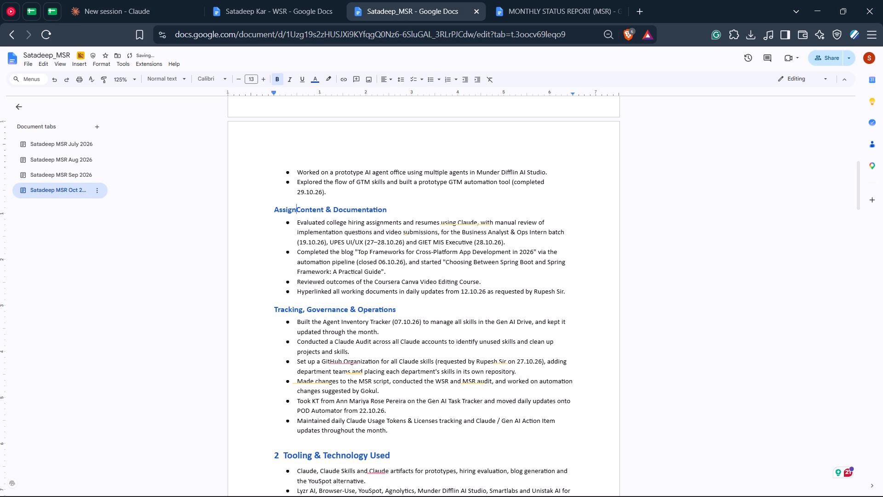
{"action": "type", "text": "ments"}
{"action": "type", "text": ","}
{"action": "key", "text": "space"}
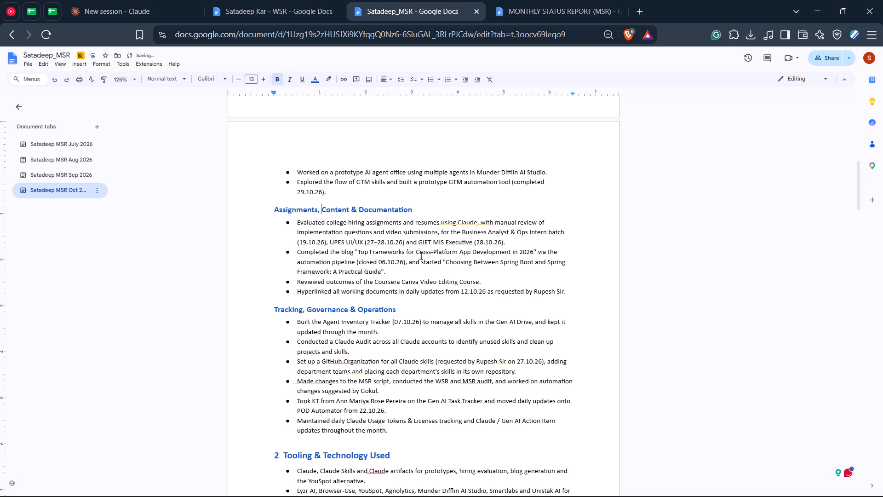
Add an unbulleted blank line after the Coursera / Canva bullet, moving the Automation / Development Work heading to the next page.
{"action": "left_click", "coordinate": [518, 240]}
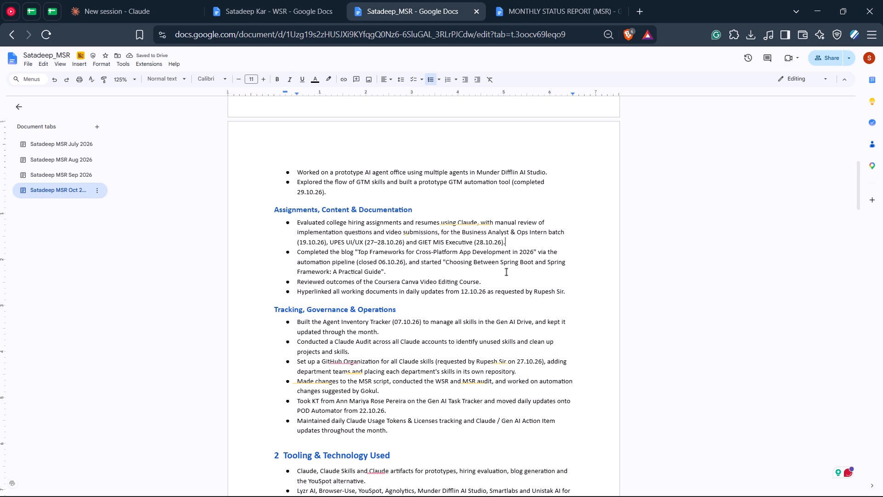
{"action": "scroll", "coordinate": [508, 297], "scroll_direction": "down", "scroll_amount": 5}
{"action": "scroll", "coordinate": [508, 297], "scroll_direction": "up", "scroll_amount": 1}
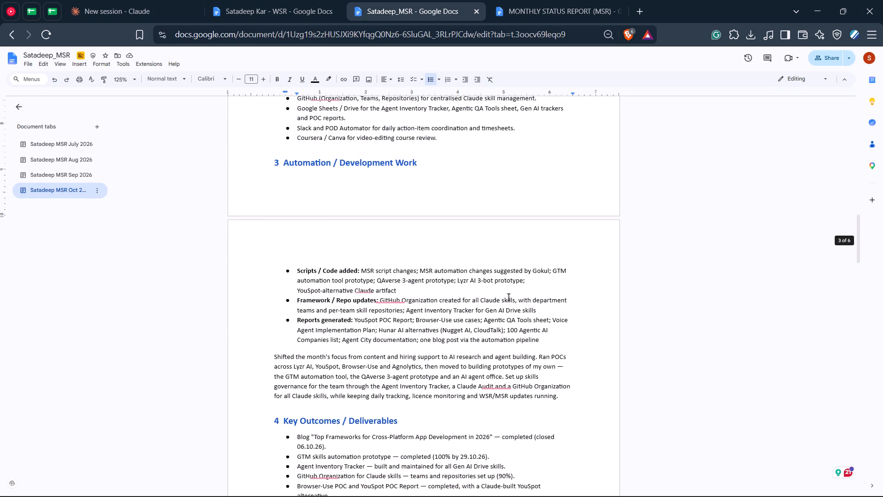
{"action": "scroll", "coordinate": [508, 297], "scroll_direction": "up", "scroll_amount": 1}
{"action": "left_click", "coordinate": [464, 183]}
{"action": "key", "text": "Return"}
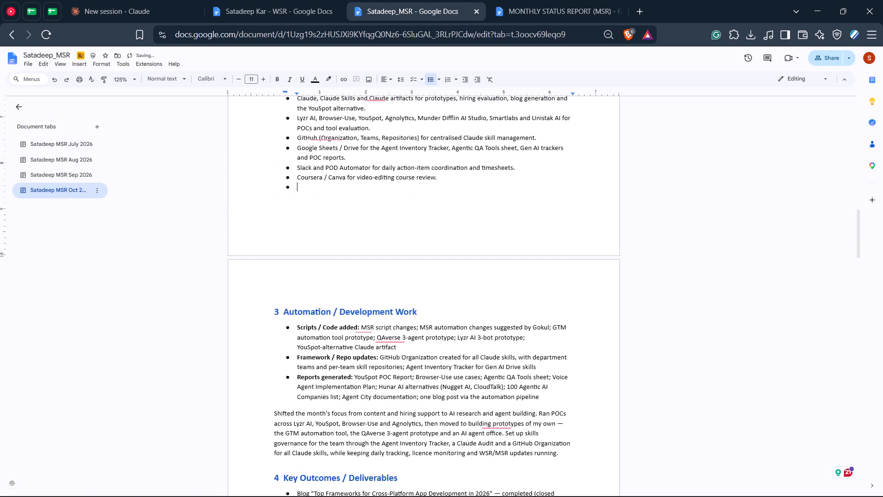
{"action": "key", "text": "BackSpace"}
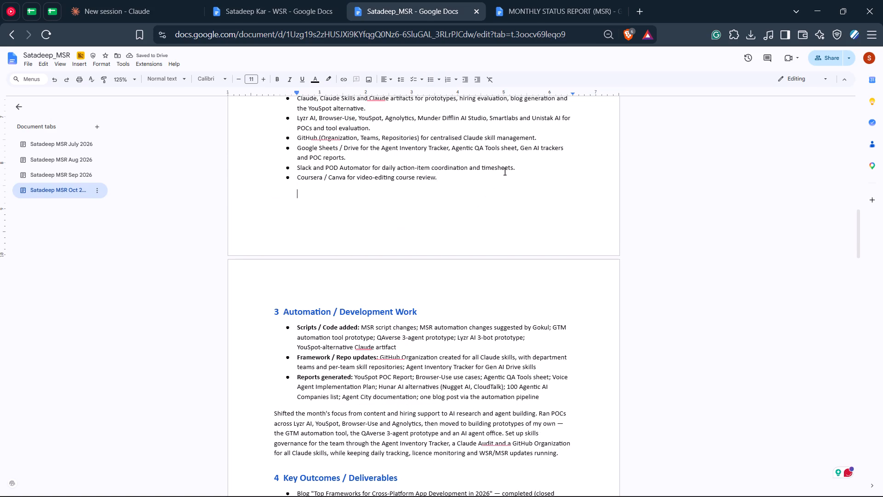
{"action": "scroll", "coordinate": [407, 303], "scroll_direction": "down", "scroll_amount": 2}
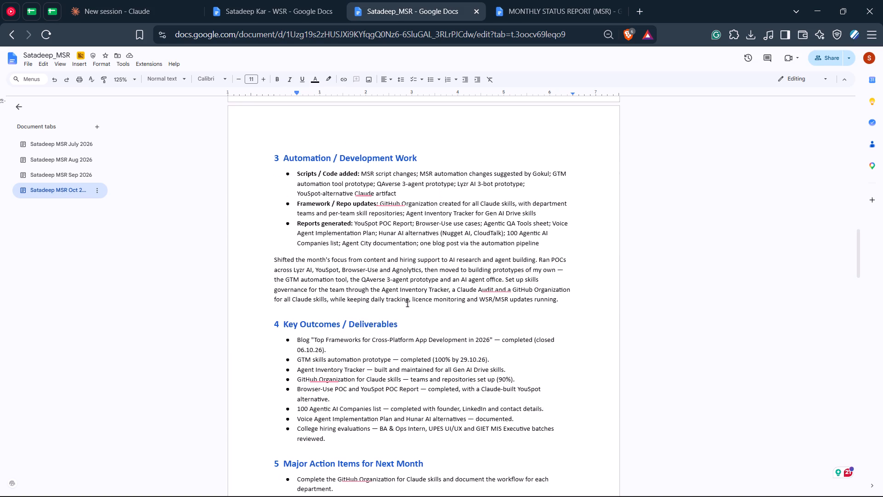
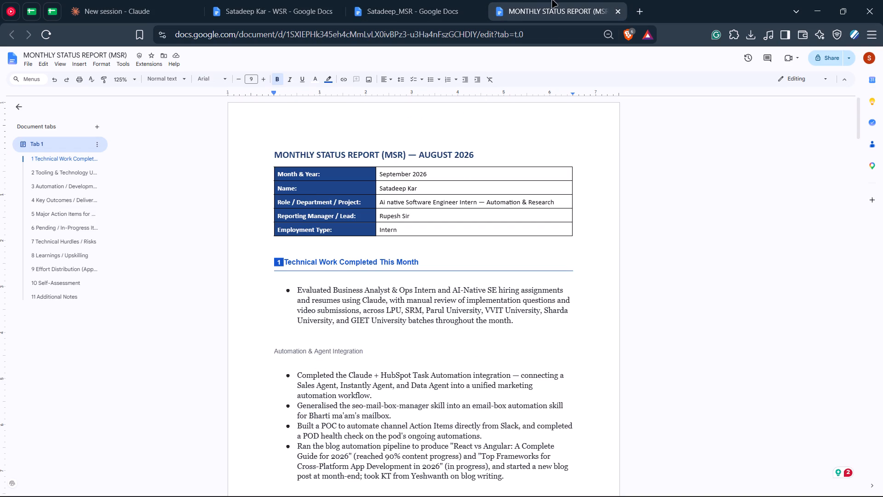
{"action": "left_click", "coordinate": [619, 12]}
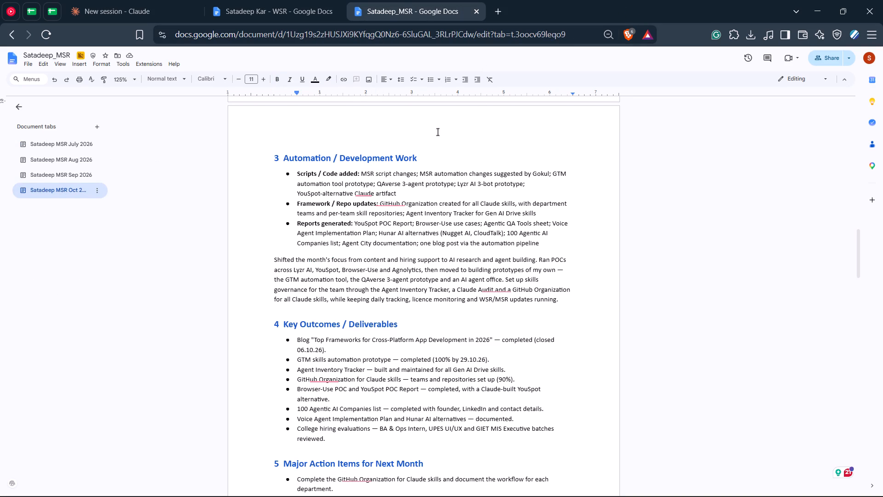
Copy the web address of the Satadeep_MSR document's October tab.
{"action": "scroll", "coordinate": [506, 121], "scroll_direction": "up", "scroll_amount": 14}
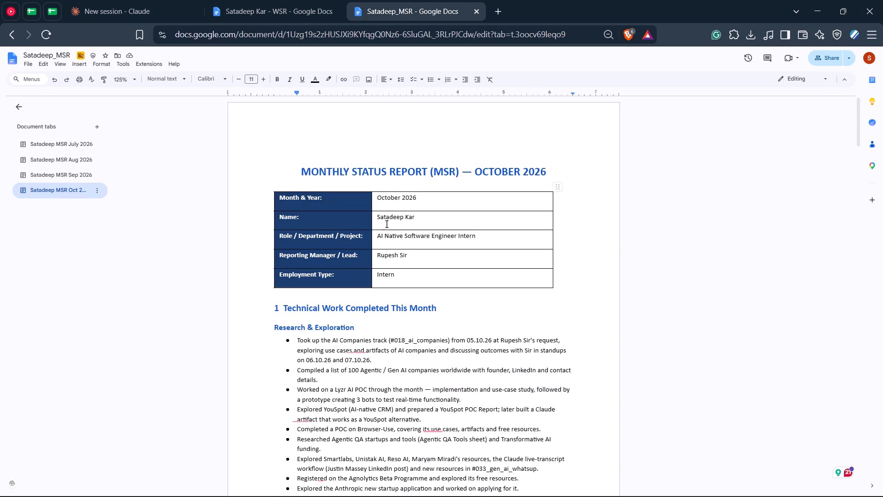
{"action": "left_click", "coordinate": [419, 281]}
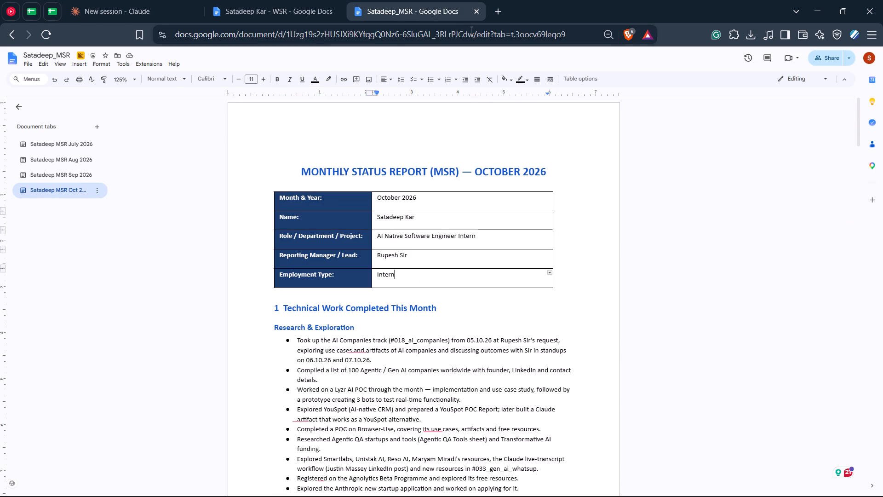
{"action": "left_click", "coordinate": [471, 30]}
{"action": "key", "text": "ctrl+c"}
{"action": "left_click", "coordinate": [527, 314]}
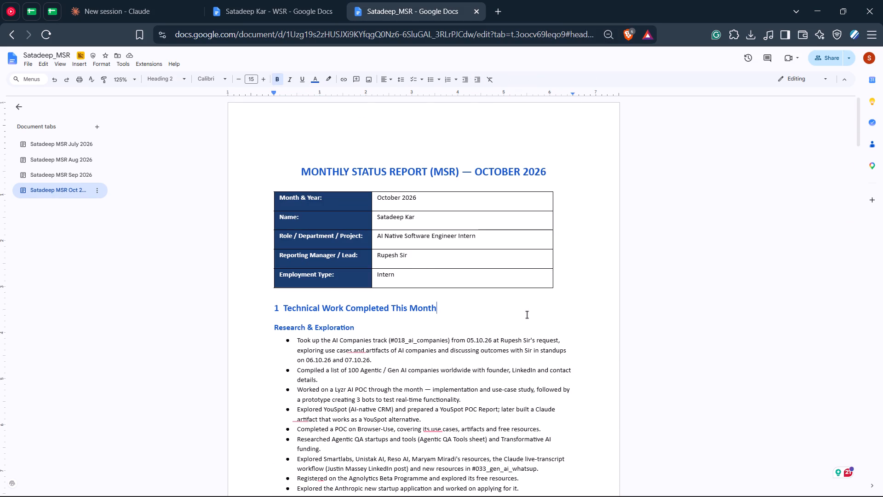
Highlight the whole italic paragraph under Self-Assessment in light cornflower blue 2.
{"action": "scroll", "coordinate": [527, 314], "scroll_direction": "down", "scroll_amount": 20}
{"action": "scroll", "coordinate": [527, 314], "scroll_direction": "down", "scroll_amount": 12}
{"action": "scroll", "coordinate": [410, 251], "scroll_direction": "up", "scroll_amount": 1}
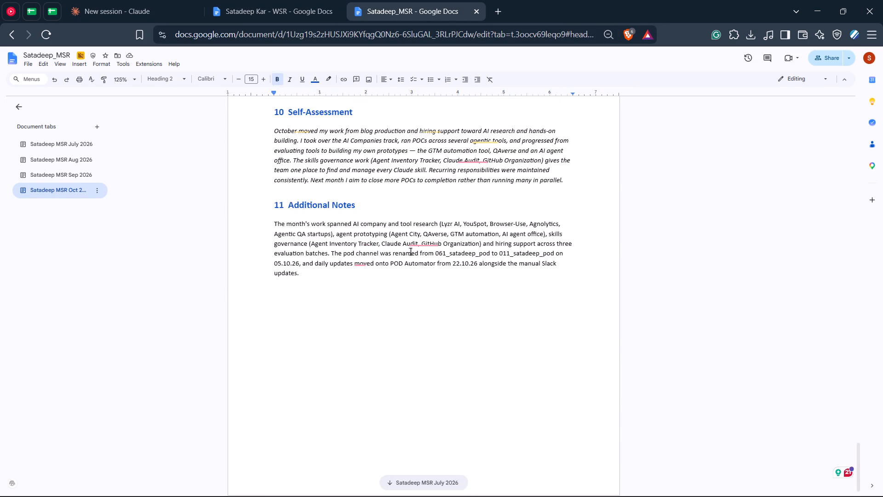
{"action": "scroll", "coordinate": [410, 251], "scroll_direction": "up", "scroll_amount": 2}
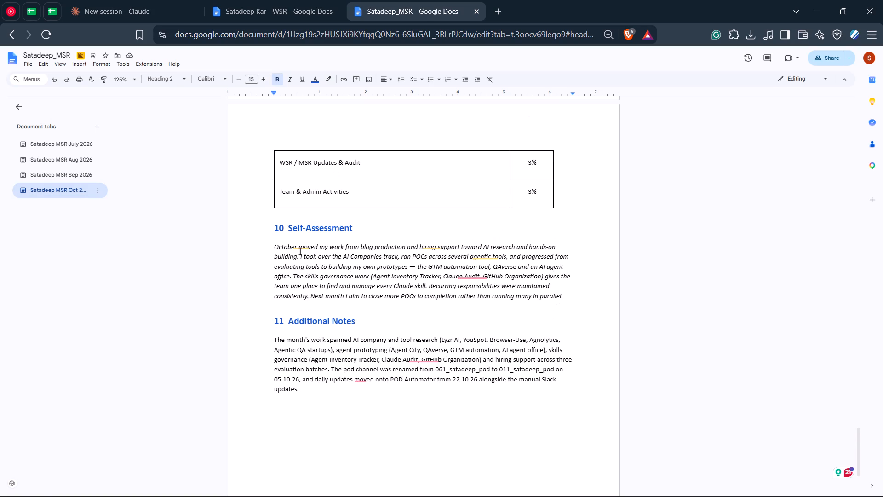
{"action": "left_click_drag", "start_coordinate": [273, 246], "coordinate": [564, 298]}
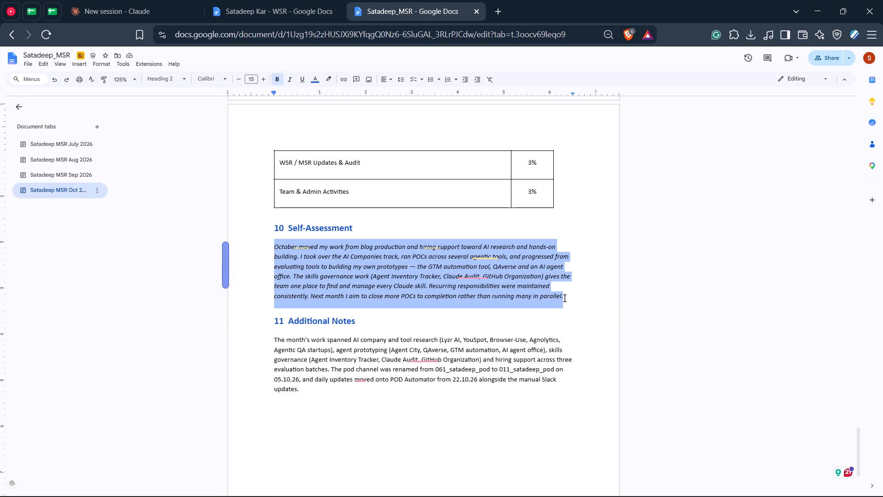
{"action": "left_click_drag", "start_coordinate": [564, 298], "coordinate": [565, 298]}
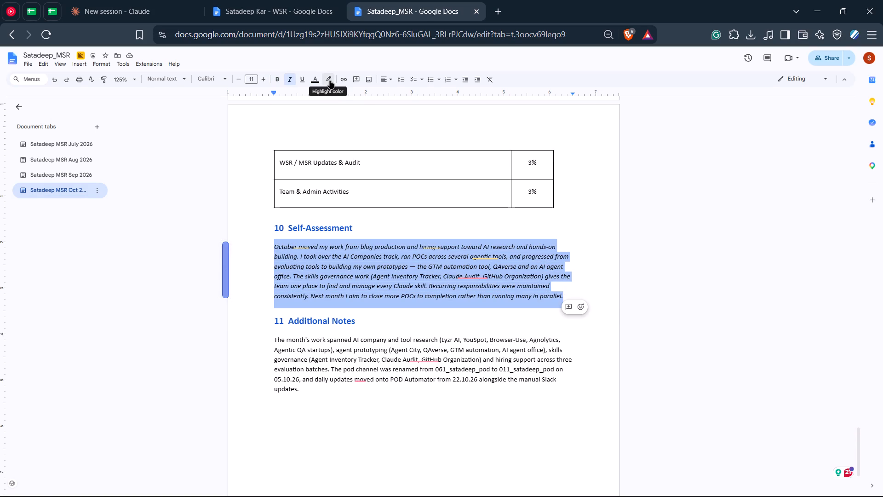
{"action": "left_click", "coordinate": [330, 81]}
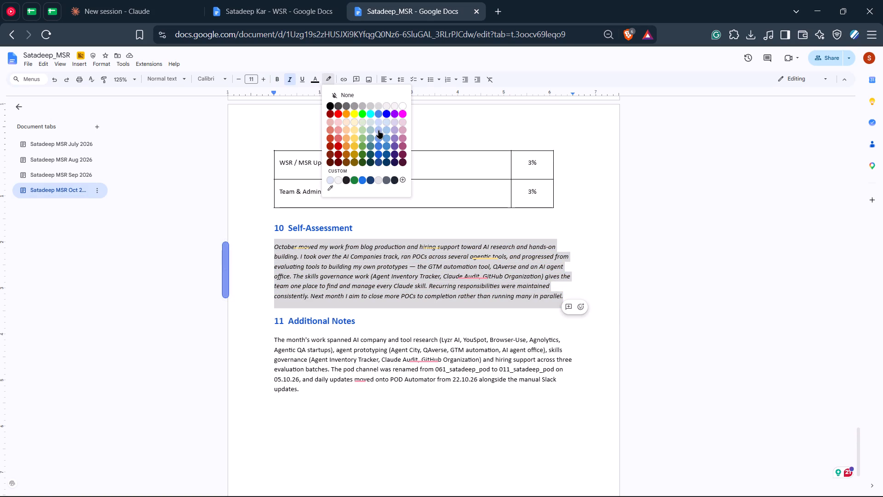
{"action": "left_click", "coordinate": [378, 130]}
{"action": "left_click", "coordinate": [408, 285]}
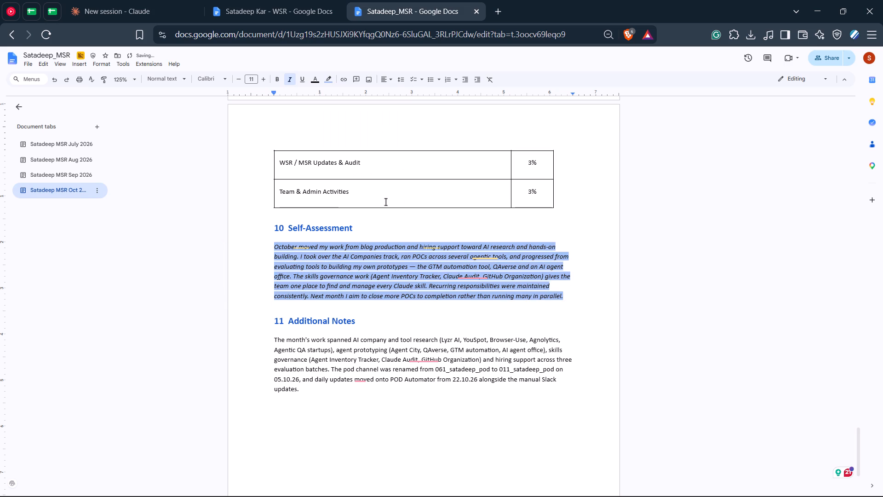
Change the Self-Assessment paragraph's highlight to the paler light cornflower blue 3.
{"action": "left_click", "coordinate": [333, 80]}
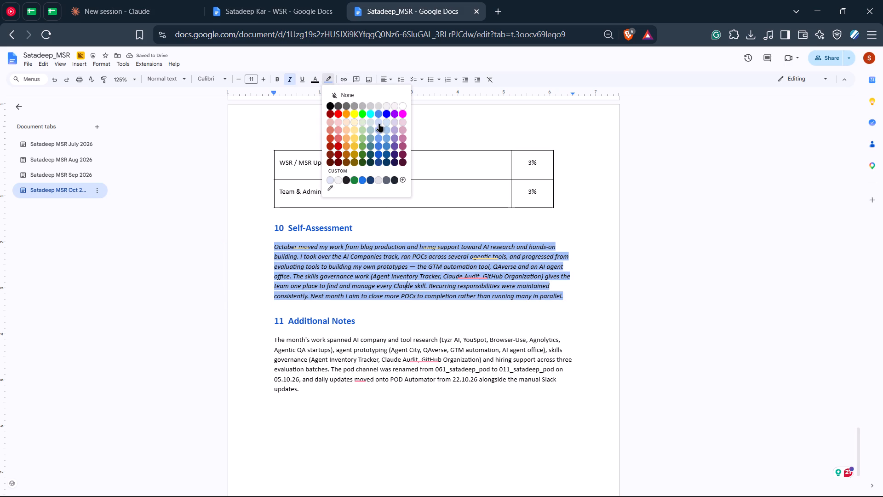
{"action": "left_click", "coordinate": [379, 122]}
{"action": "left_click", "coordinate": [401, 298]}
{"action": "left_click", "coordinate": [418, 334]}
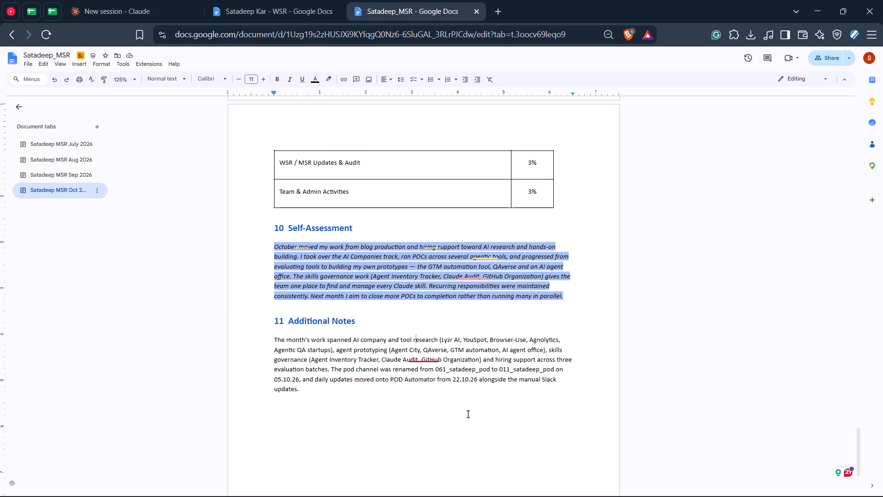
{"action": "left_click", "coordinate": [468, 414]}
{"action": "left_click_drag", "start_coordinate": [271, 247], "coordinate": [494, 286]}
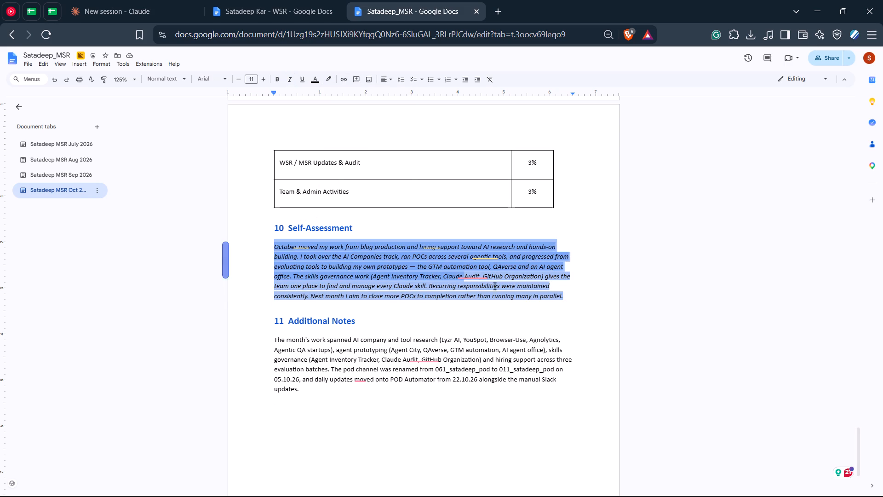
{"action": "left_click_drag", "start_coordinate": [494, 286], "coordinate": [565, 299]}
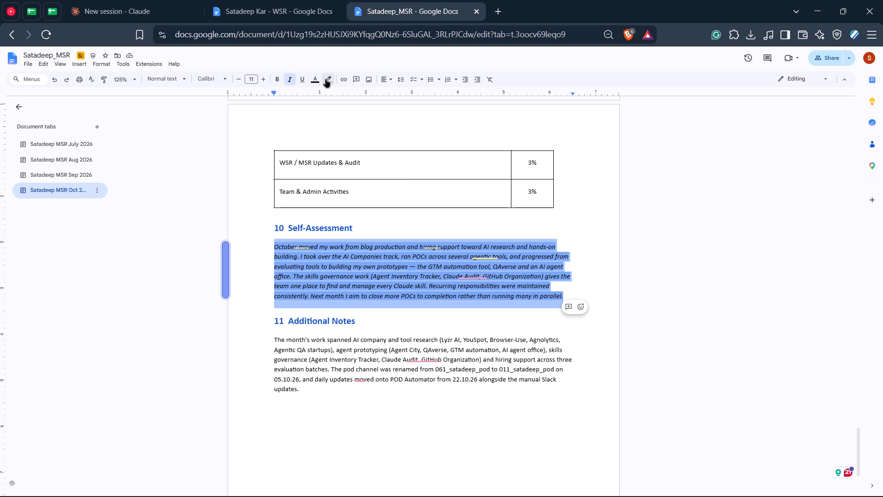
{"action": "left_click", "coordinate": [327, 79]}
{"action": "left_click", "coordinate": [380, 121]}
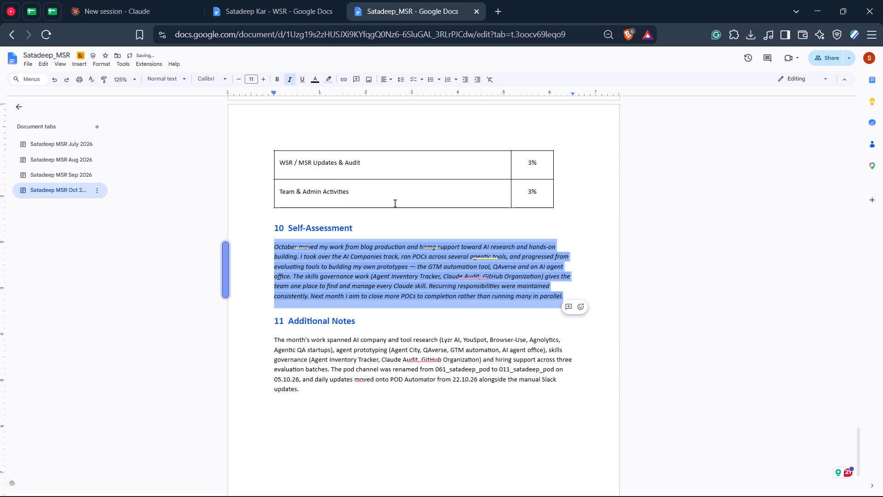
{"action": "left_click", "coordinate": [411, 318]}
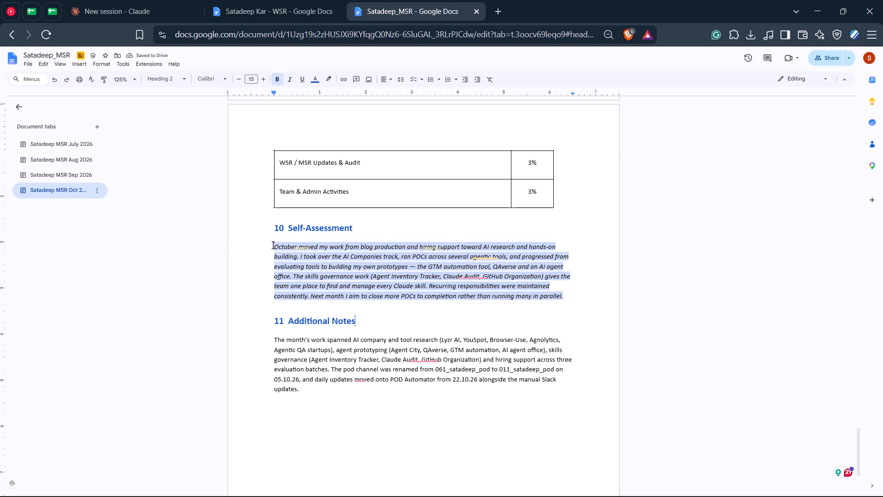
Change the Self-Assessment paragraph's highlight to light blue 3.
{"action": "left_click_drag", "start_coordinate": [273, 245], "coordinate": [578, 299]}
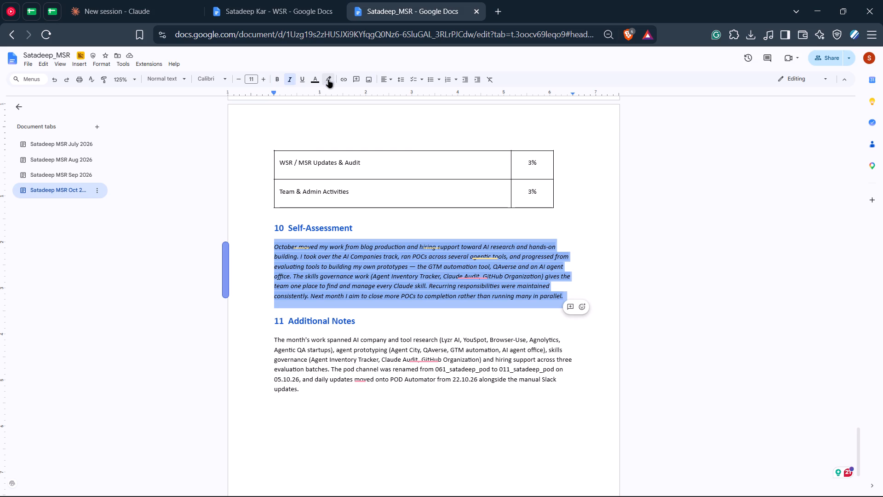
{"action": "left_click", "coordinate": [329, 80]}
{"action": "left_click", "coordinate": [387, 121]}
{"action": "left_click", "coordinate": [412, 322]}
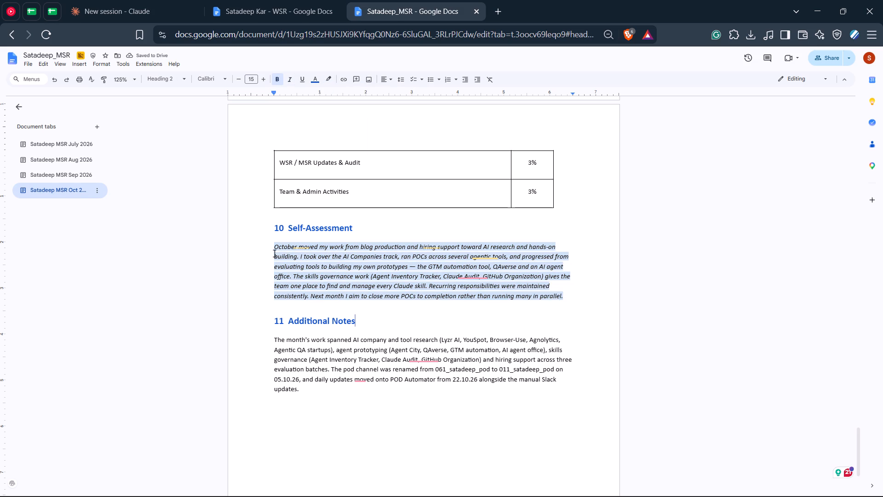
Set the highlight of the whole Self-Assessment paragraph to light cornflower blue 3.
{"action": "left_click_drag", "start_coordinate": [273, 245], "coordinate": [527, 289]}
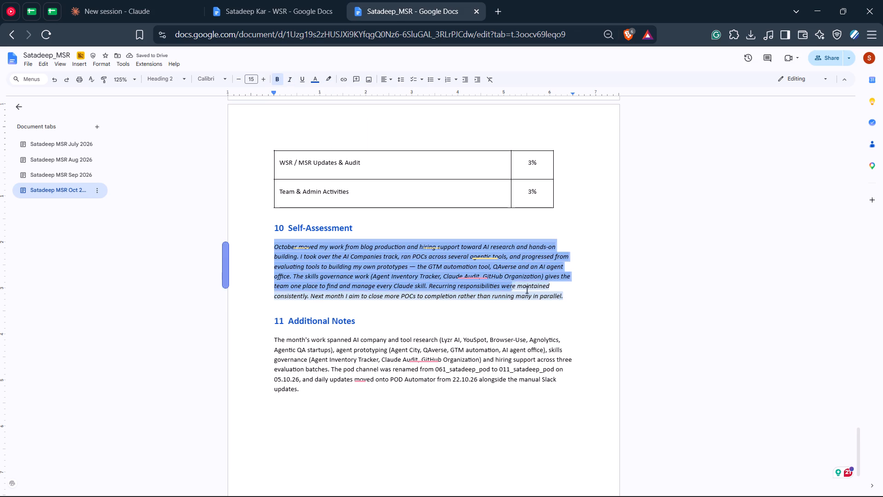
{"action": "left_click_drag", "start_coordinate": [527, 289], "coordinate": [573, 297]}
{"action": "left_click", "coordinate": [331, 82]}
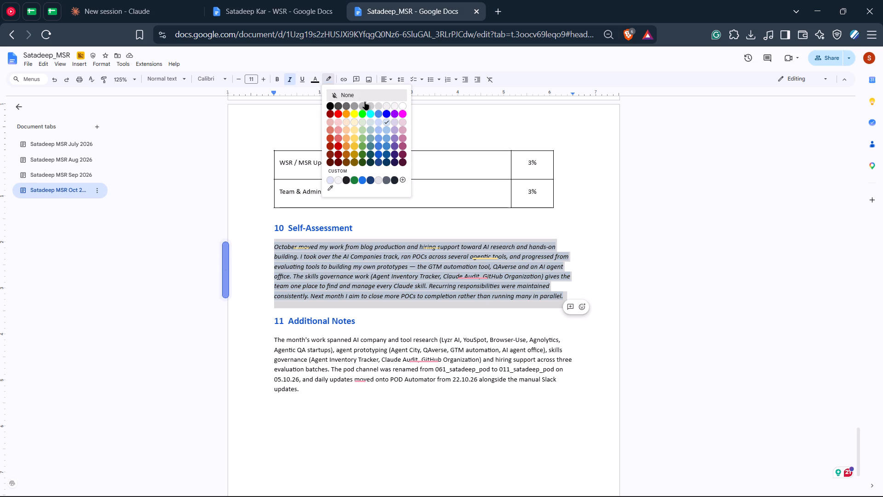
{"action": "left_click", "coordinate": [379, 121]}
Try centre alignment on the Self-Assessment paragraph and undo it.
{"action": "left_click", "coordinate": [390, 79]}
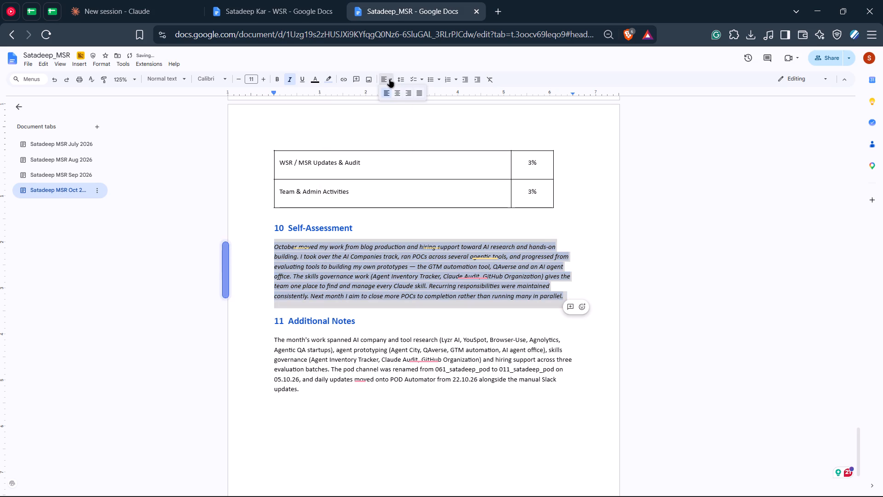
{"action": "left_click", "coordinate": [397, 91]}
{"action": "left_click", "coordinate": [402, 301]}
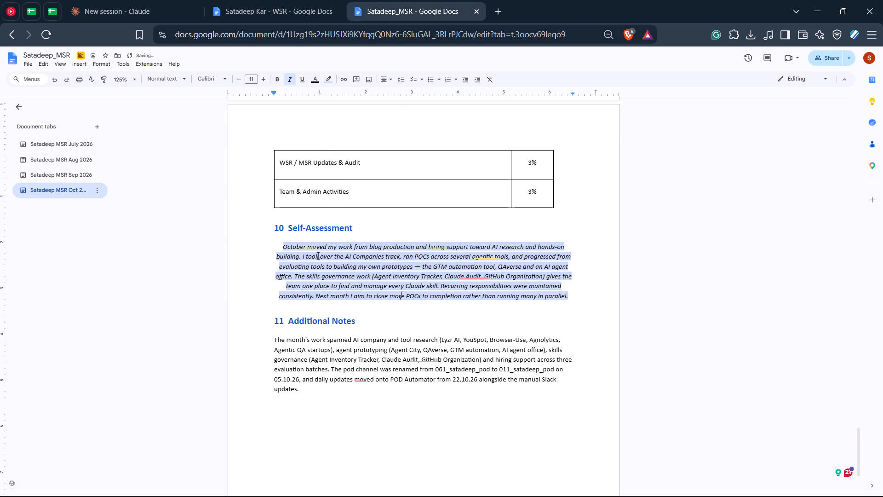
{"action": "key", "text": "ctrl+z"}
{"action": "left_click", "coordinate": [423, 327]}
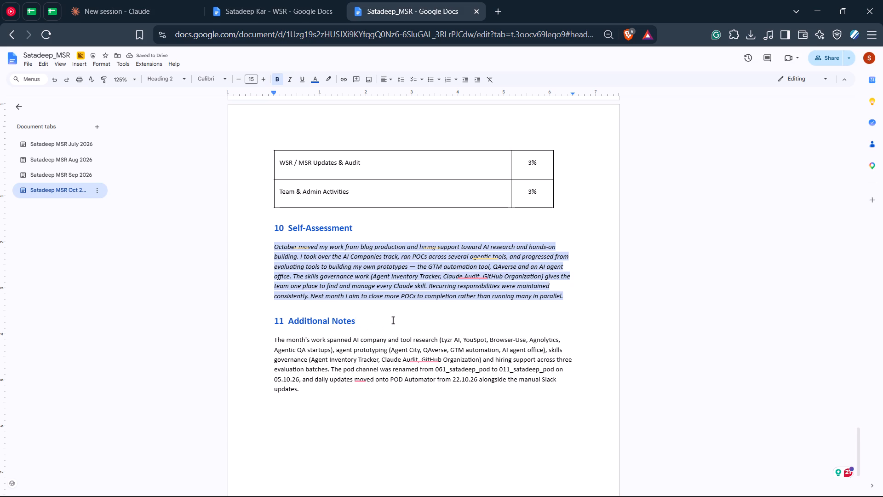
Delete the closing sentence about the pod channel rename and POD Automator daily updates from the Additional Notes paragraph.
{"action": "scroll", "coordinate": [393, 320], "scroll_direction": "down", "scroll_amount": 1}
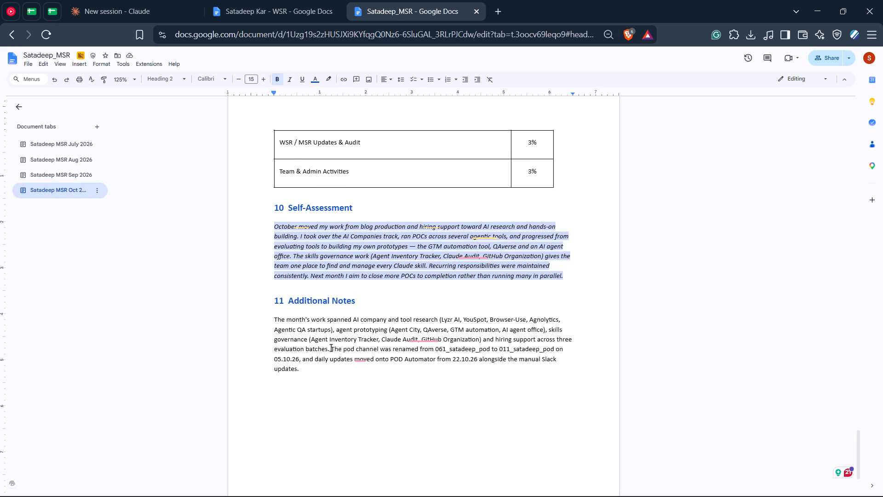
{"action": "left_click_drag", "start_coordinate": [331, 347], "coordinate": [328, 363]}
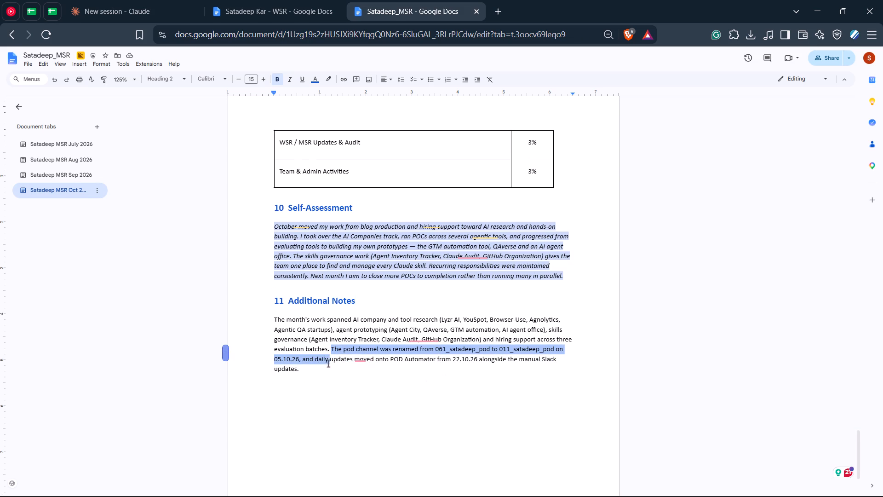
{"action": "left_click_drag", "start_coordinate": [328, 363], "coordinate": [338, 375]}
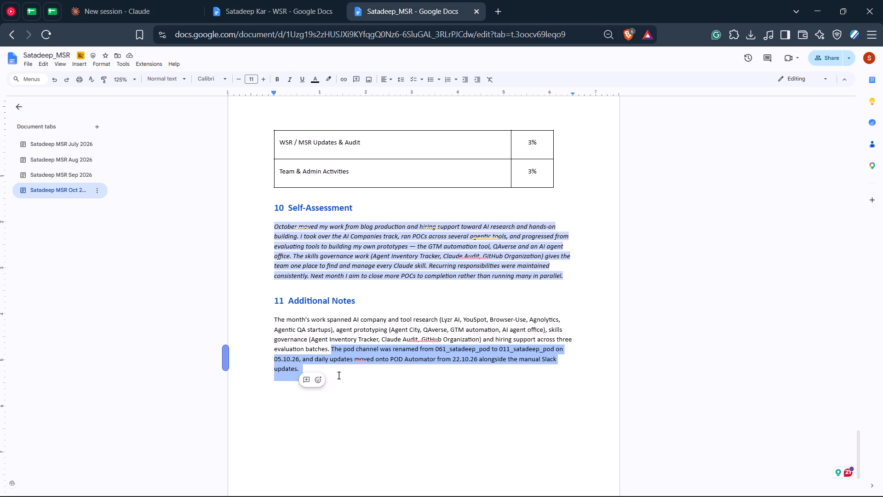
{"action": "key", "text": "BackSpace"}
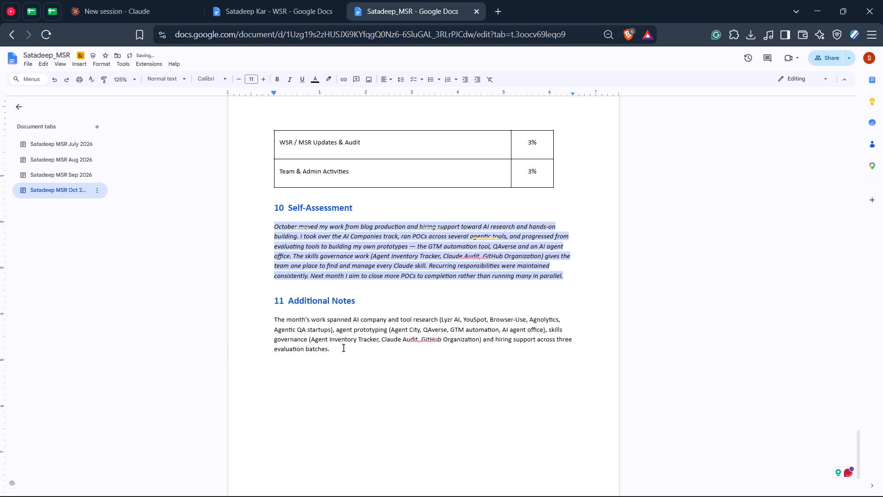
{"action": "left_click", "coordinate": [343, 348]}
{"action": "left_click", "coordinate": [462, 304]}
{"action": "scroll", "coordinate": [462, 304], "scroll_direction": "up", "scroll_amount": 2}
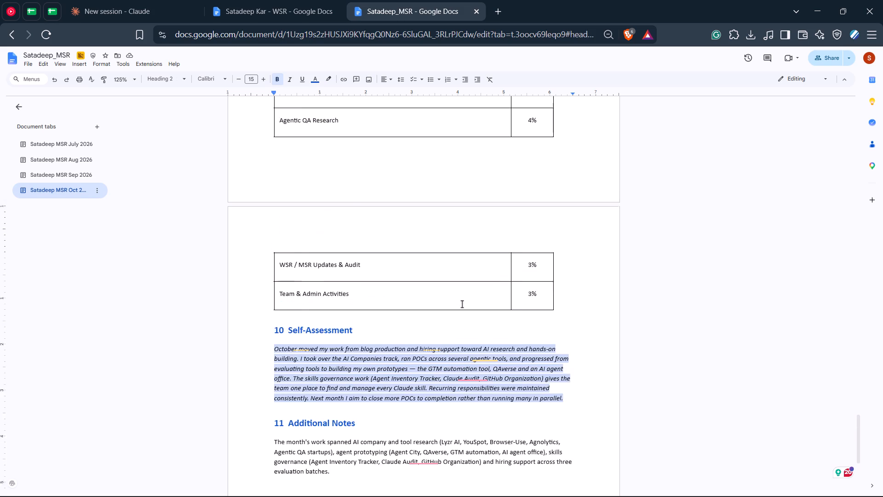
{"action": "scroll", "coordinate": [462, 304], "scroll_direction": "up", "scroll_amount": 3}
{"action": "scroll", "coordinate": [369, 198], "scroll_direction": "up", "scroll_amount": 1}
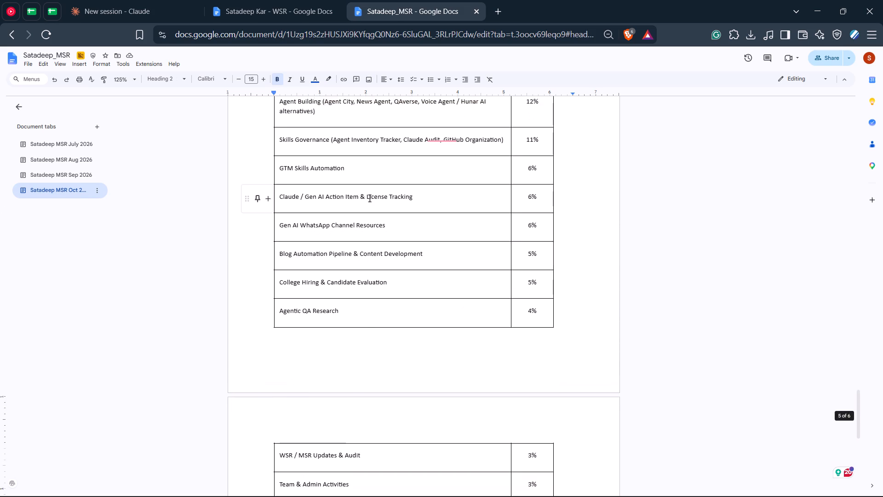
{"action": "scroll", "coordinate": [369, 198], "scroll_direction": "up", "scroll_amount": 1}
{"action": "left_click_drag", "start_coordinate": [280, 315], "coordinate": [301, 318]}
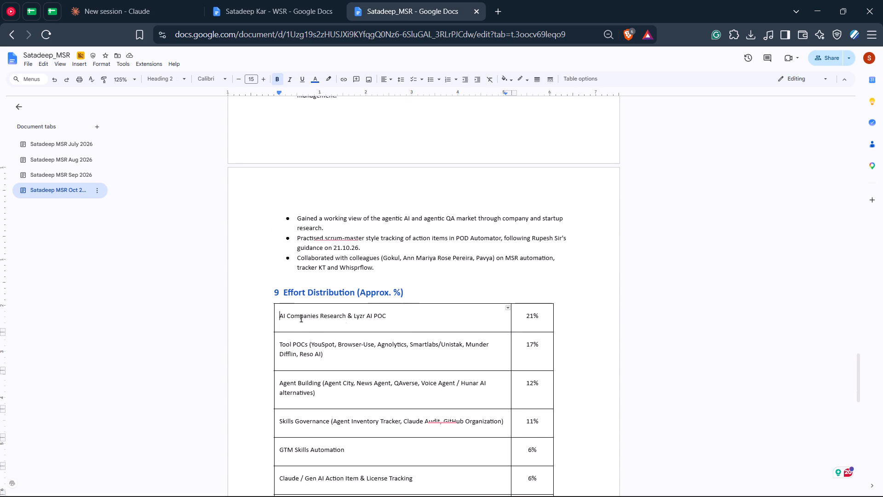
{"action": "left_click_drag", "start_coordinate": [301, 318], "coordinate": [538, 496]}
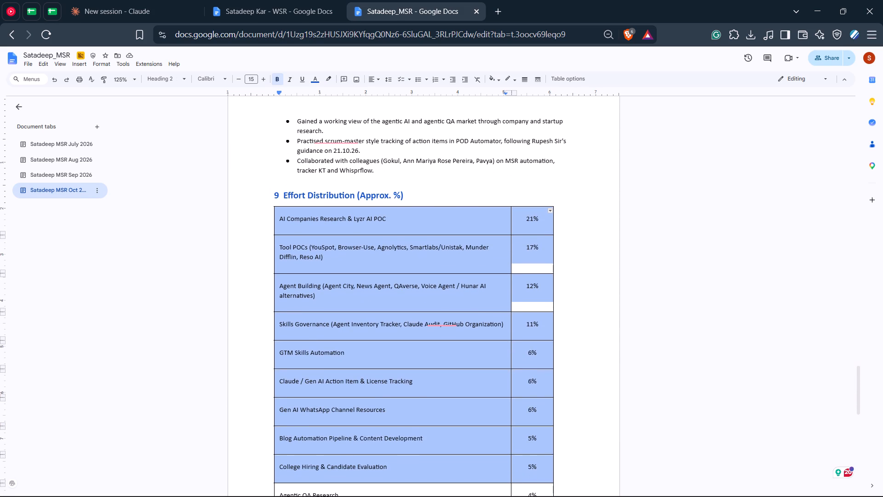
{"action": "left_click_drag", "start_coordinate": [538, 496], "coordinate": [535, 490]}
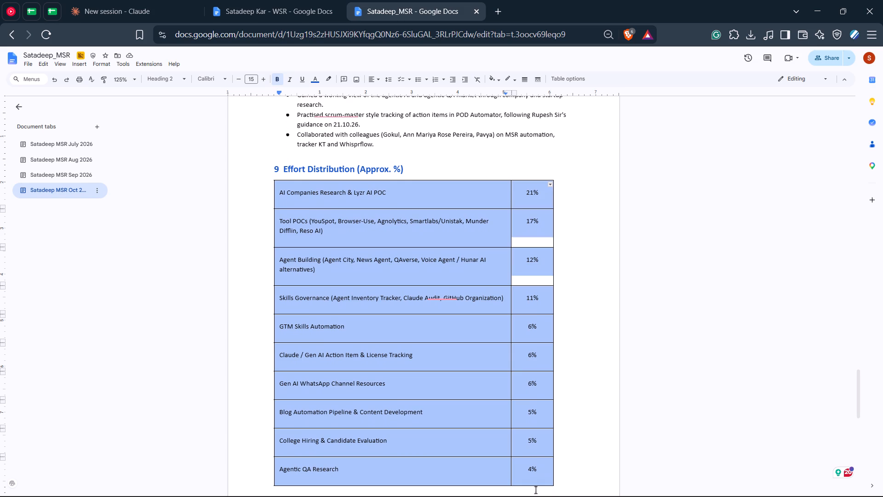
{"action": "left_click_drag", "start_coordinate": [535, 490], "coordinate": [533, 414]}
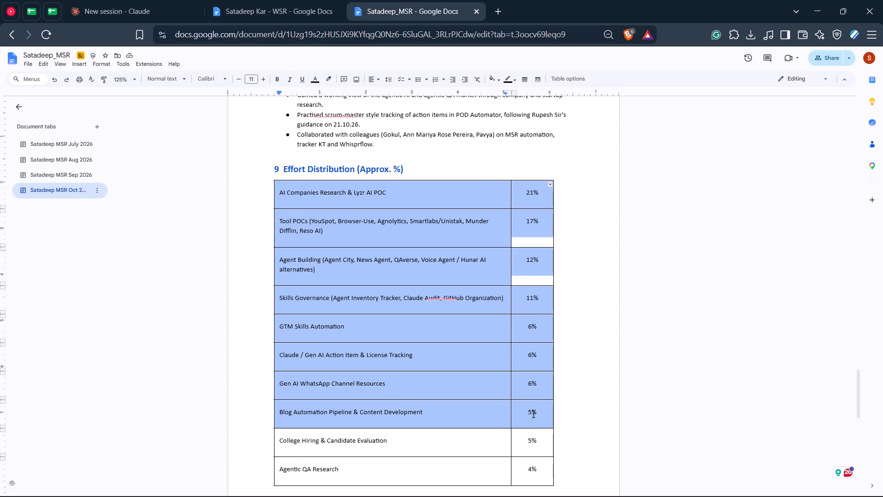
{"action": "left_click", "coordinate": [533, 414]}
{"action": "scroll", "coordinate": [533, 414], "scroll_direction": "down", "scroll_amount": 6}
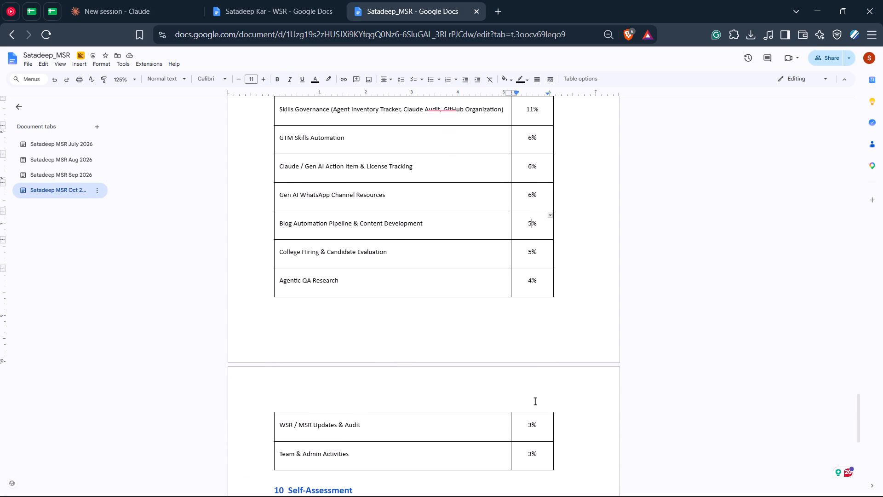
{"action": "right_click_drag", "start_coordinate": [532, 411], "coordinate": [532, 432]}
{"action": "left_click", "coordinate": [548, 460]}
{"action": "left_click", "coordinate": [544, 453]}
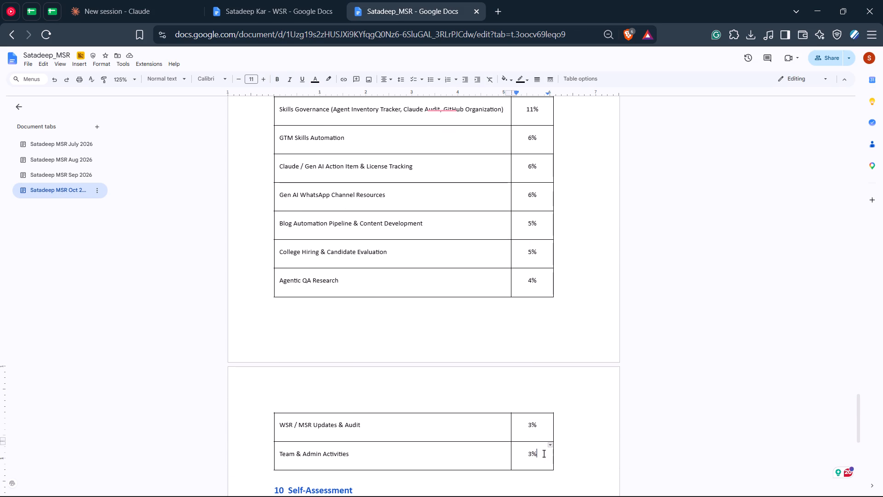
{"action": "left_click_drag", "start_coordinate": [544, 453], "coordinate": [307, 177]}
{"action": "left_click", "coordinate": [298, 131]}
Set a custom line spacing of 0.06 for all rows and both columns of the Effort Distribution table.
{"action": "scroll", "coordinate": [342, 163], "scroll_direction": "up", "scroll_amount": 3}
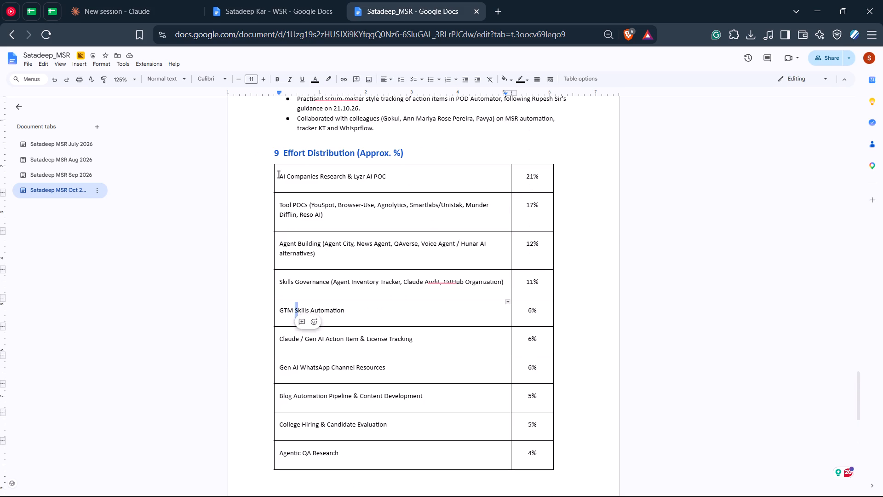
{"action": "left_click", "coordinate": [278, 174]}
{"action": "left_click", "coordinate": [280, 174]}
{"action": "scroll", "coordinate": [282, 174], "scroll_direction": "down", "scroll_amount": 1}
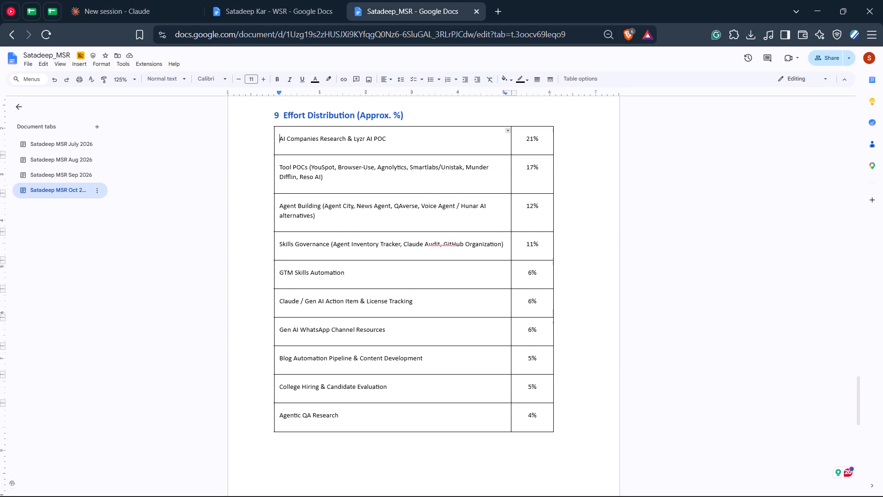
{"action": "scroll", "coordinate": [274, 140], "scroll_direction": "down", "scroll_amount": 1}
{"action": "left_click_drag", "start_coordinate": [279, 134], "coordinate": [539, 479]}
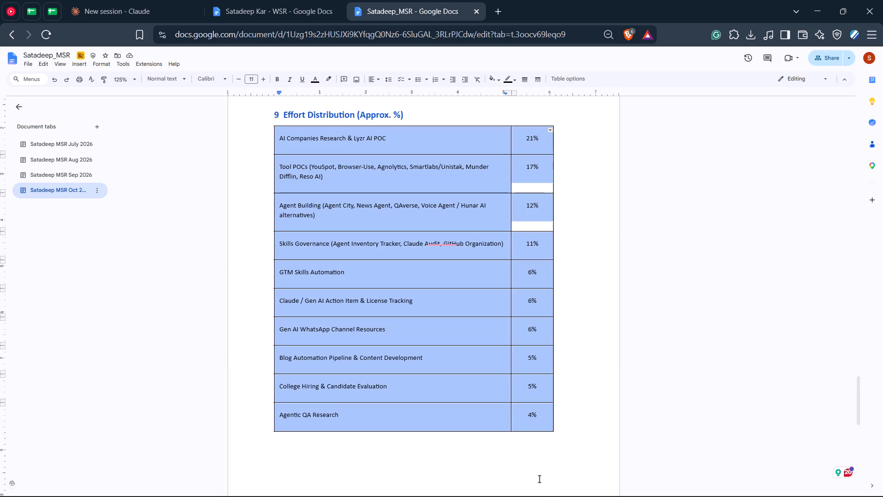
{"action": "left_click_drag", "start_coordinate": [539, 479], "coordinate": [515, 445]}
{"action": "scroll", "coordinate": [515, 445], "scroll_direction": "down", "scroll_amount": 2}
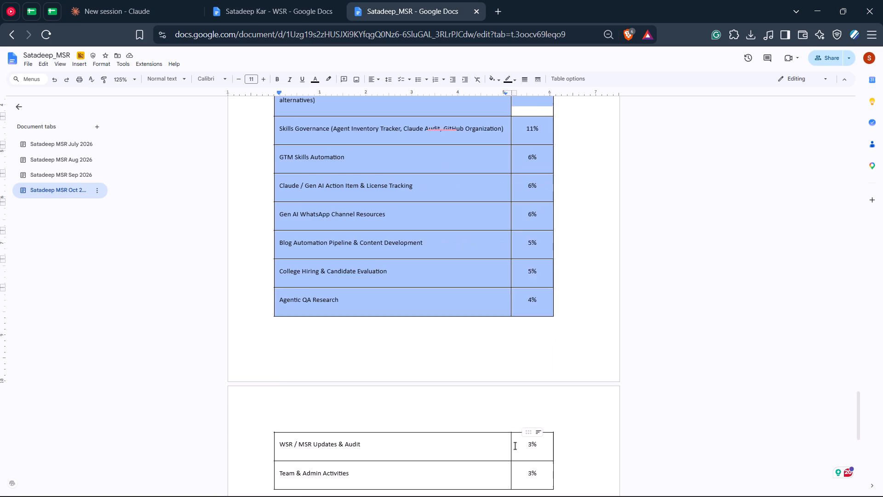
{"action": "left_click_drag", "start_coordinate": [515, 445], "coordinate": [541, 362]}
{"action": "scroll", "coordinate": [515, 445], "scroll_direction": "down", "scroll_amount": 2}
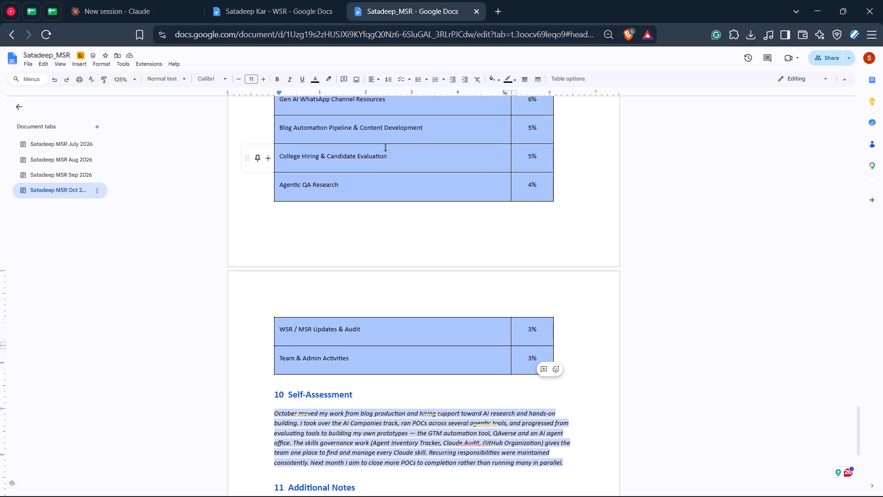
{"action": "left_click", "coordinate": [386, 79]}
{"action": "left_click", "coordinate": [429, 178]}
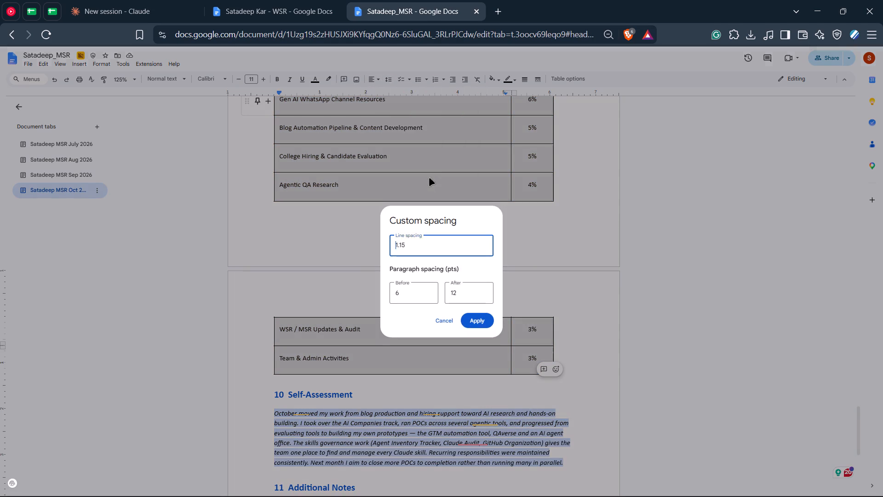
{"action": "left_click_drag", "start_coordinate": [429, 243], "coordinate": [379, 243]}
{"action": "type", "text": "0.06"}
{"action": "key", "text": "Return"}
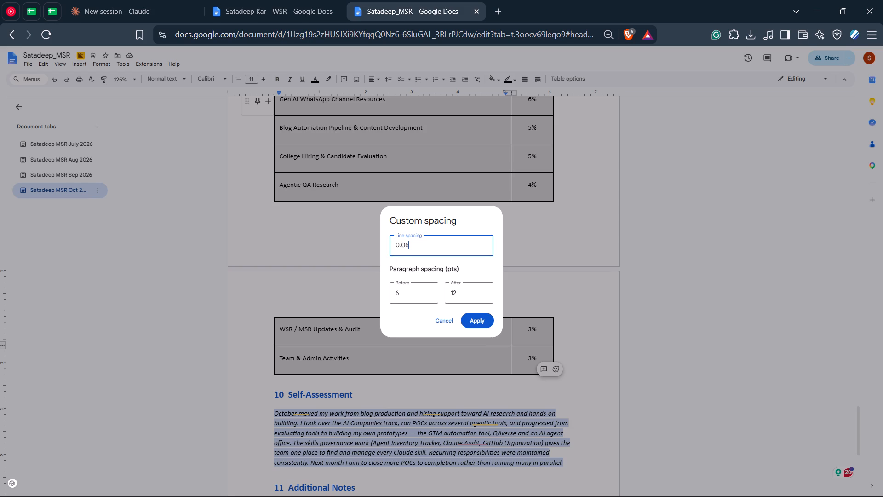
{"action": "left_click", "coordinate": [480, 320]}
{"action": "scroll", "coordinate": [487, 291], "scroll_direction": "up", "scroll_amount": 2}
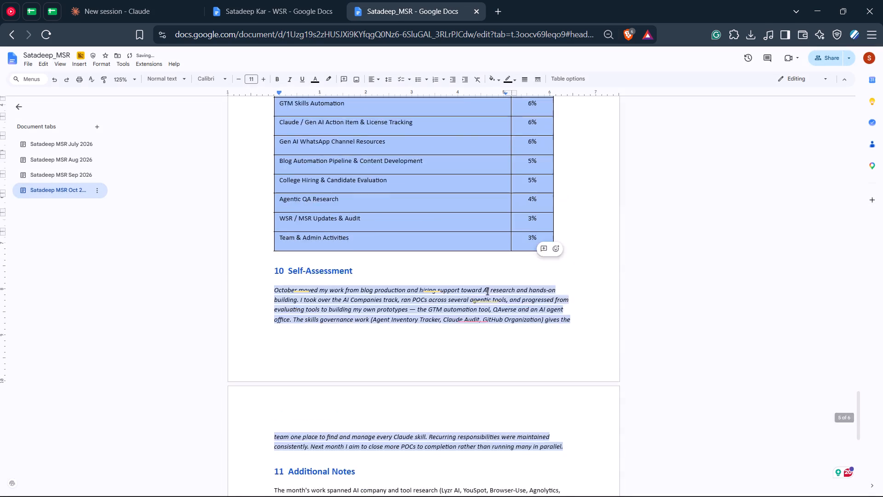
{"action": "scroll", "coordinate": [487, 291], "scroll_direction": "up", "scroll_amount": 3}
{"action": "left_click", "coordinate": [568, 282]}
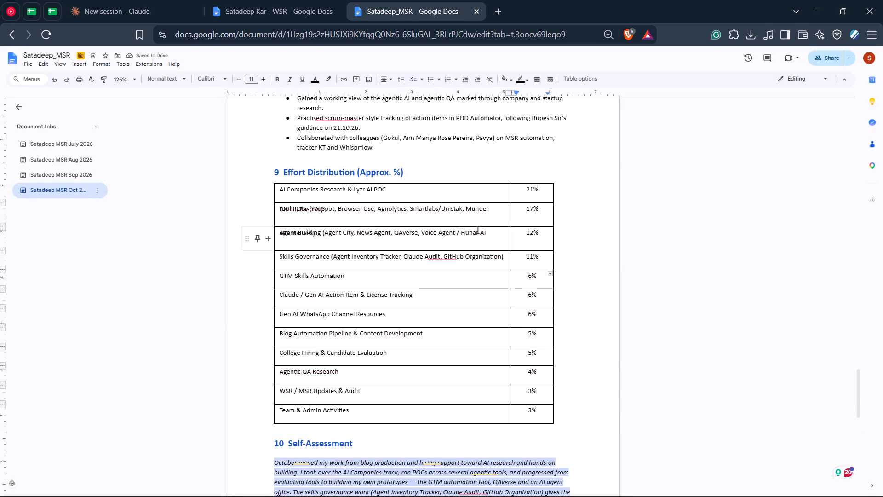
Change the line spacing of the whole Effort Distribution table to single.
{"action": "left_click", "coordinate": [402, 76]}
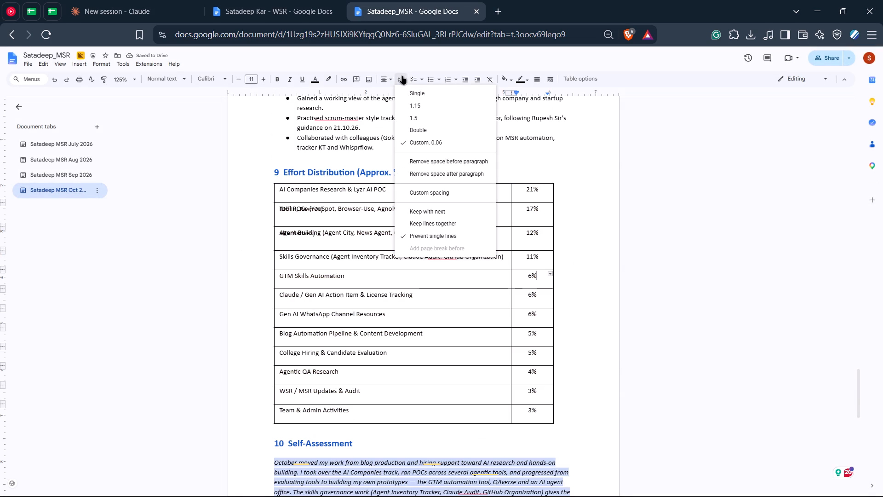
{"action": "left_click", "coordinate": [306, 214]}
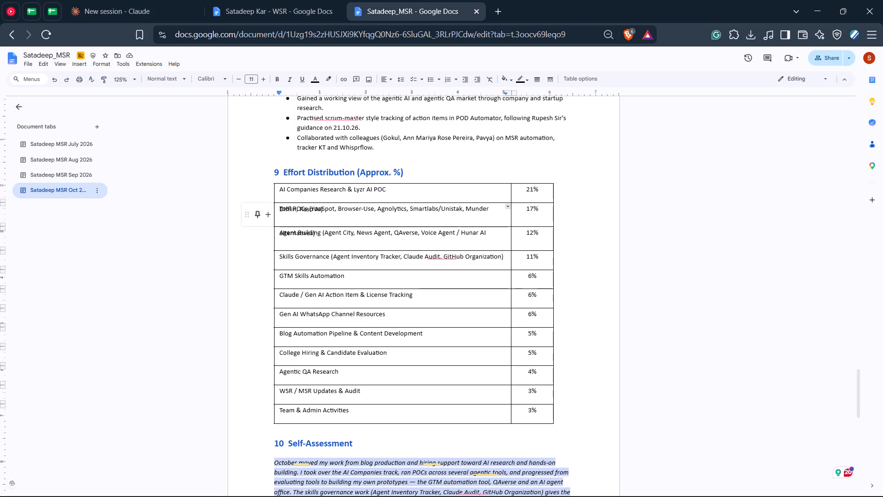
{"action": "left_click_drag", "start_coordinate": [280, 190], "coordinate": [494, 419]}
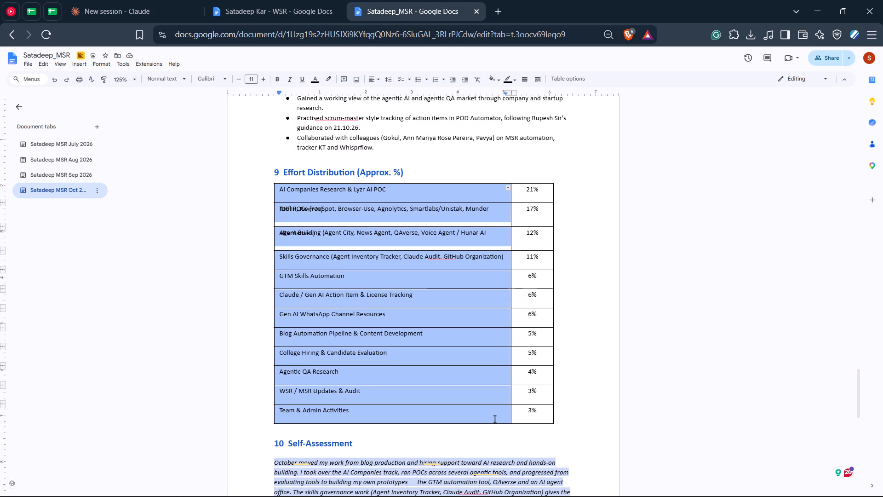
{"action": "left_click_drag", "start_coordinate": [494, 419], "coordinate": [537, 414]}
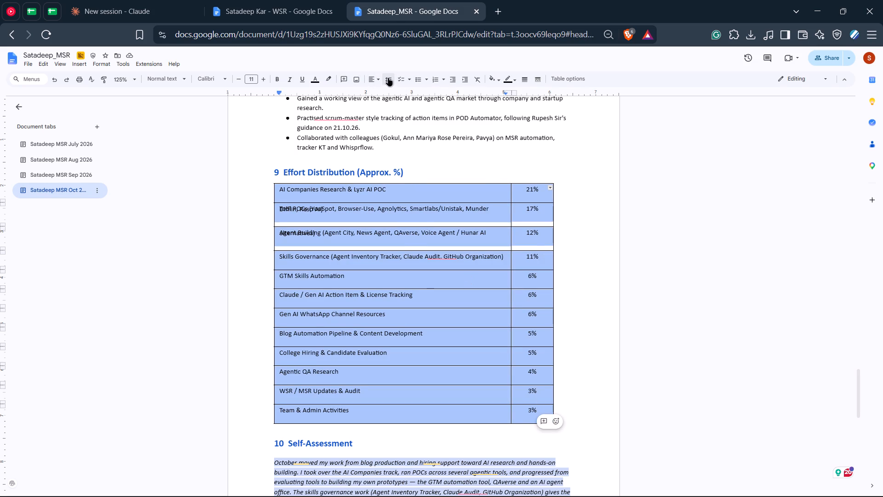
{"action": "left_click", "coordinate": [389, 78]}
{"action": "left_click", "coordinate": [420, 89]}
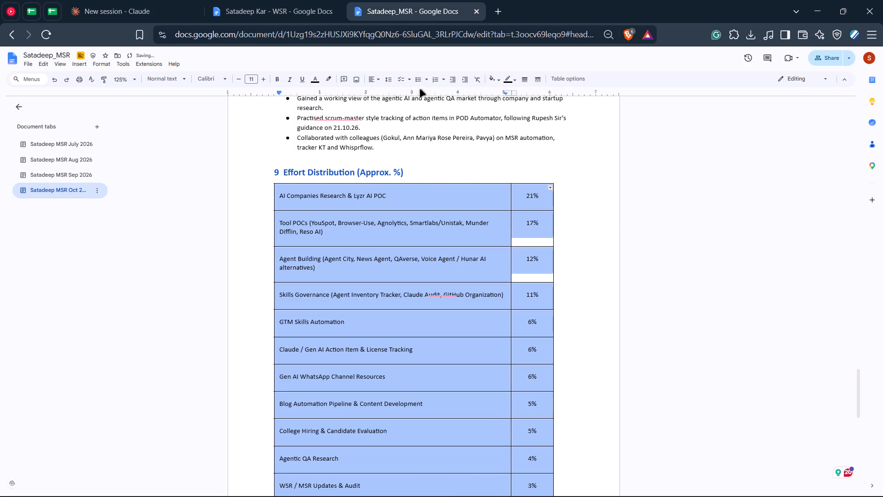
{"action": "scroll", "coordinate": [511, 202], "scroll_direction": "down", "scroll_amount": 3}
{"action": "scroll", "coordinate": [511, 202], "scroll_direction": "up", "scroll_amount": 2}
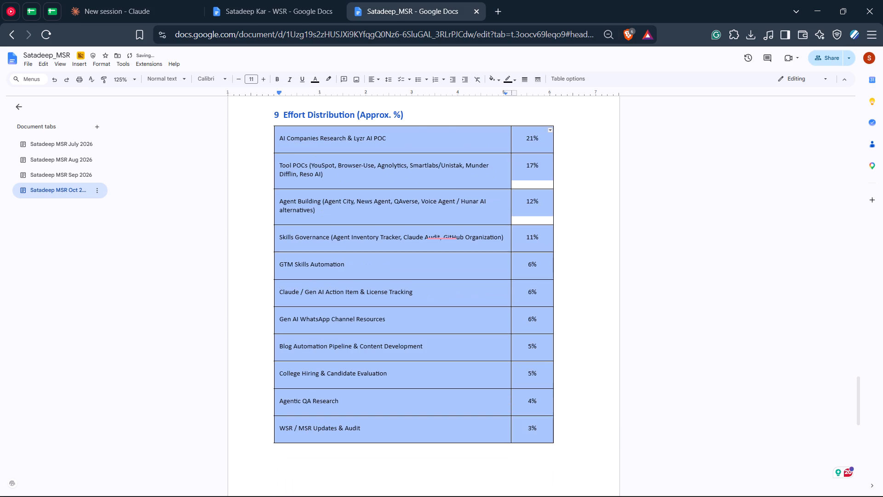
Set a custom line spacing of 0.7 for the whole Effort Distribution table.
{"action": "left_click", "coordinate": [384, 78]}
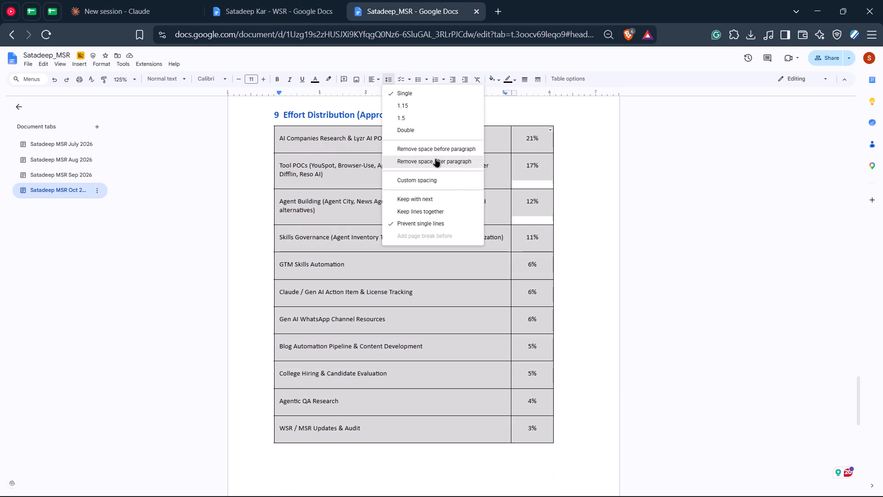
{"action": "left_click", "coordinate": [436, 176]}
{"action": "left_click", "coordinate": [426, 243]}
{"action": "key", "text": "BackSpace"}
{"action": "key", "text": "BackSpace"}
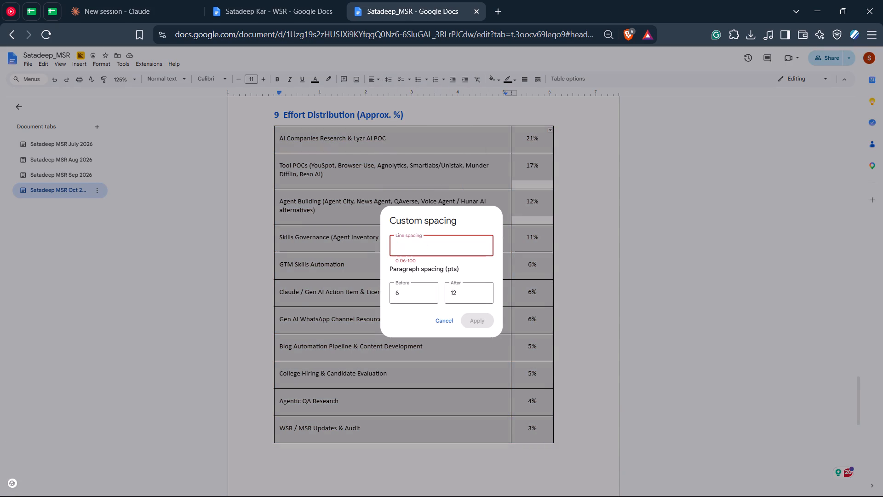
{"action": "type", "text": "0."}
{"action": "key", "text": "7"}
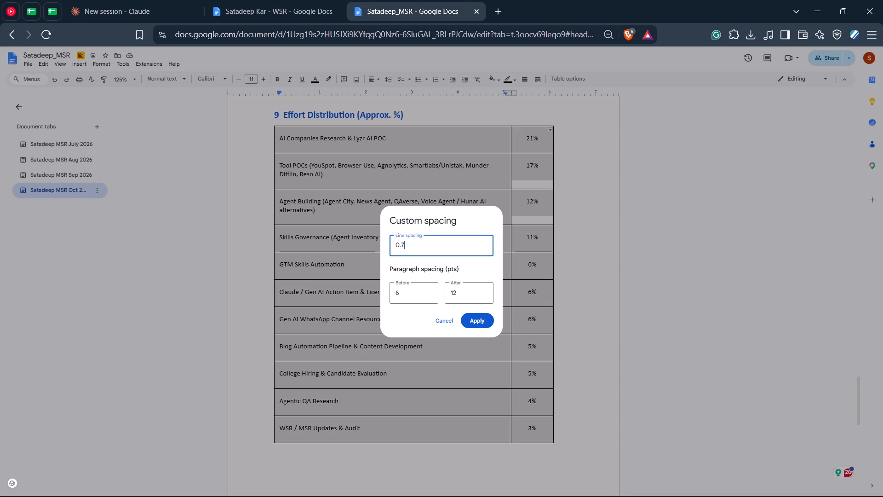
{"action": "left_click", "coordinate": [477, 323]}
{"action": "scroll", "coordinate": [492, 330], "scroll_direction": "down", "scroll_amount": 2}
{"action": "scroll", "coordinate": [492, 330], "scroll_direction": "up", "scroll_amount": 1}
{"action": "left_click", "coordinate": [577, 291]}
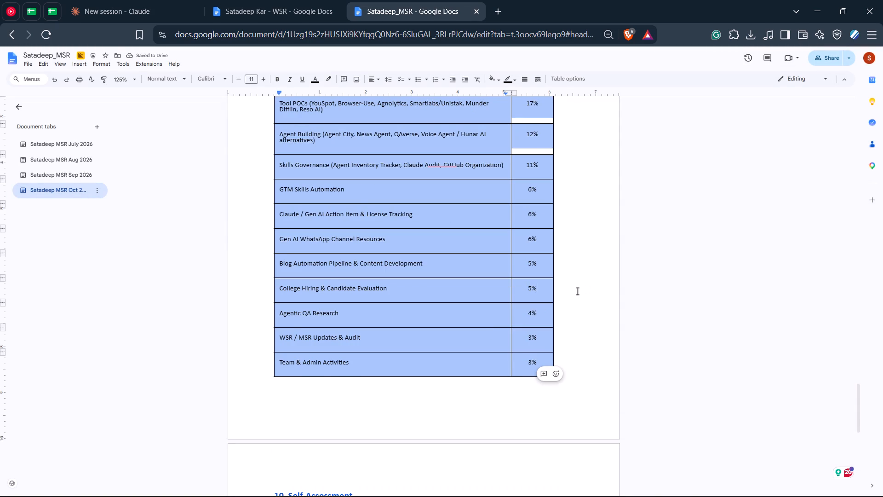
Set a custom line spacing of 0.8 for all rows and both columns of the Effort Distribution table.
{"action": "scroll", "coordinate": [485, 320], "scroll_direction": "up", "scroll_amount": 2}
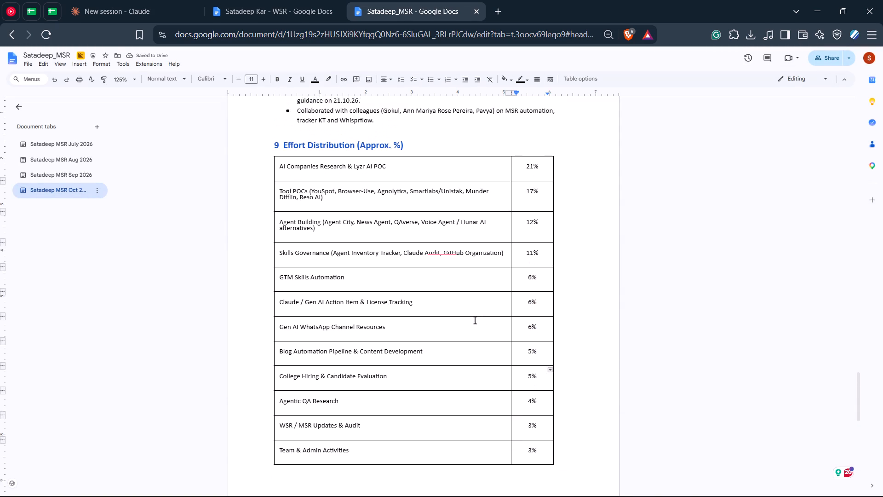
{"action": "scroll", "coordinate": [475, 320], "scroll_direction": "down", "scroll_amount": 1}
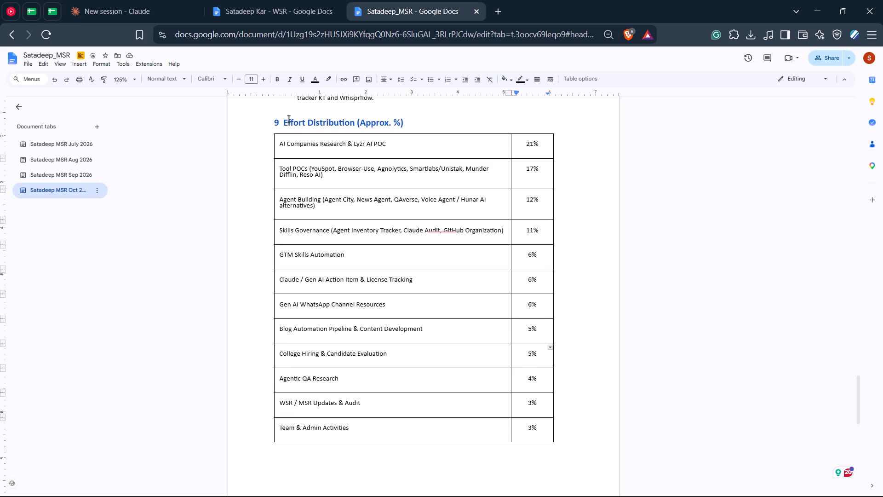
{"action": "scroll", "coordinate": [288, 119], "scroll_direction": "down", "scroll_amount": 2}
{"action": "left_click_drag", "start_coordinate": [278, 131], "coordinate": [285, 150]}
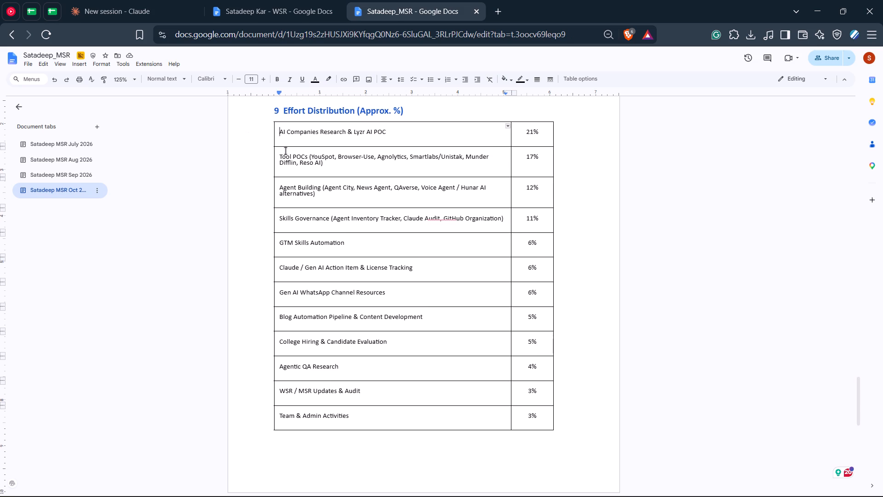
{"action": "left_click_drag", "start_coordinate": [285, 150], "coordinate": [527, 413]}
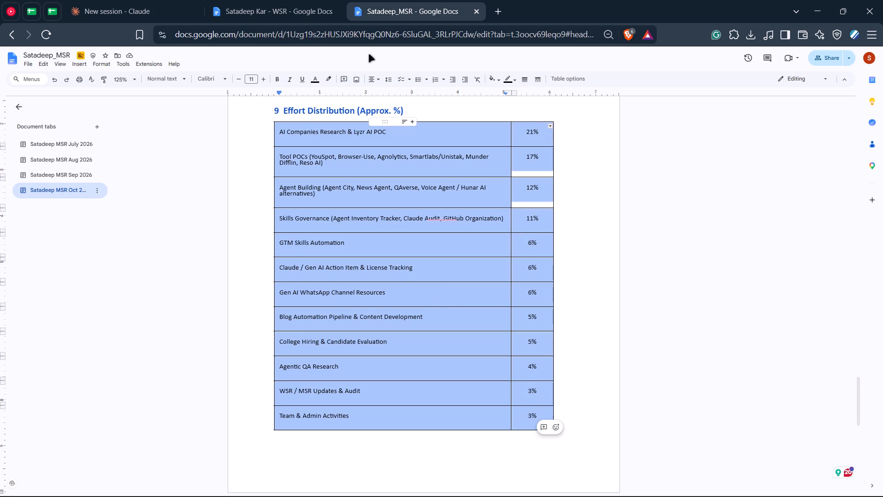
{"action": "left_click", "coordinate": [390, 78]}
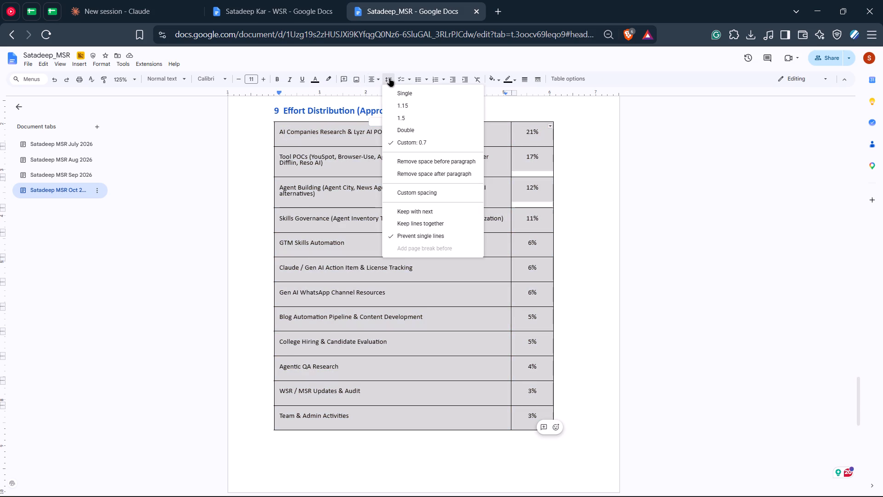
{"action": "left_click", "coordinate": [426, 191]}
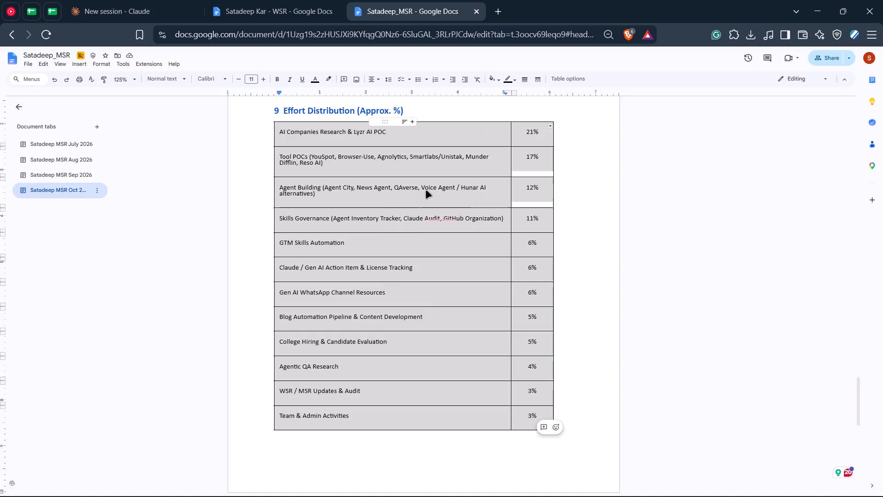
{"action": "left_click", "coordinate": [418, 246]}
{"action": "key", "text": "BackSpace"}
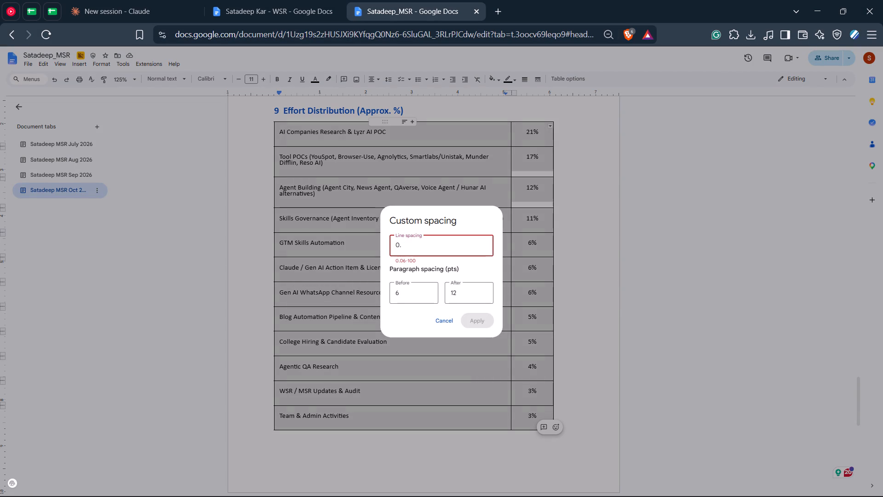
{"action": "key", "text": "8"}
{"action": "left_click", "coordinate": [476, 320]}
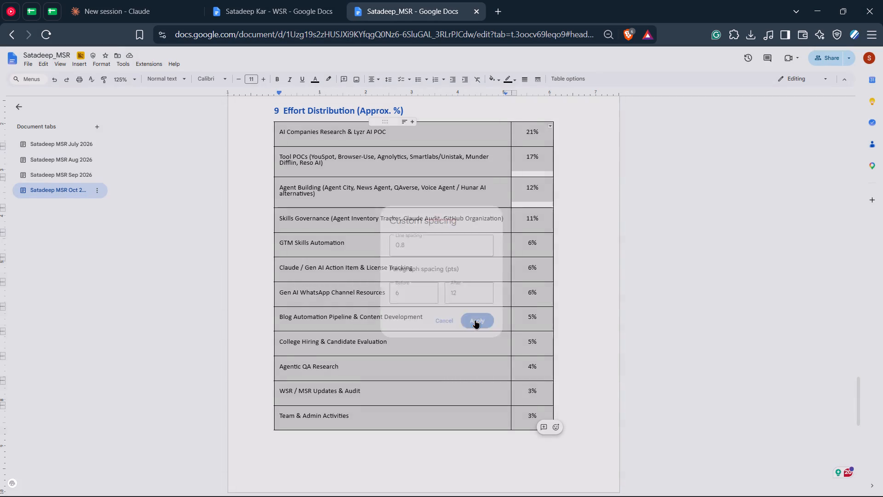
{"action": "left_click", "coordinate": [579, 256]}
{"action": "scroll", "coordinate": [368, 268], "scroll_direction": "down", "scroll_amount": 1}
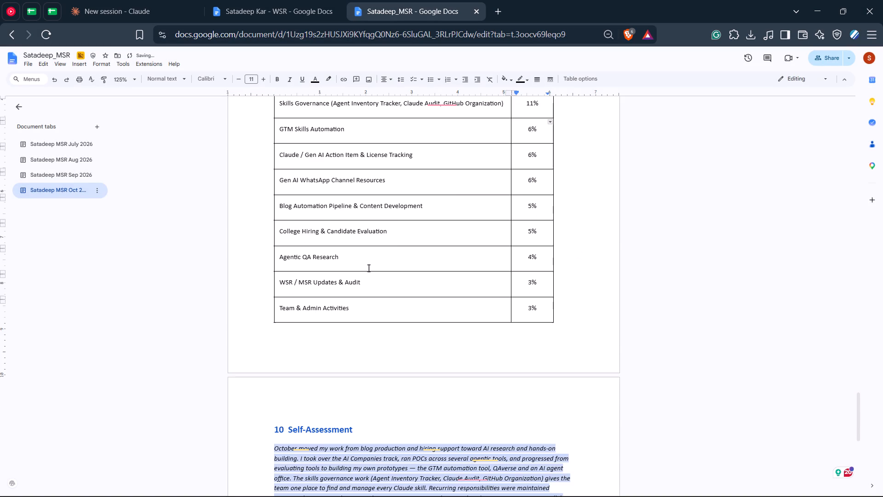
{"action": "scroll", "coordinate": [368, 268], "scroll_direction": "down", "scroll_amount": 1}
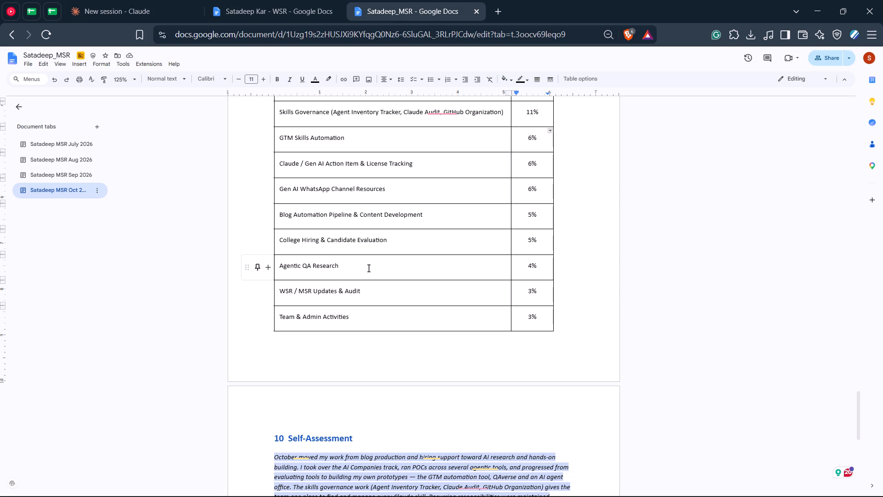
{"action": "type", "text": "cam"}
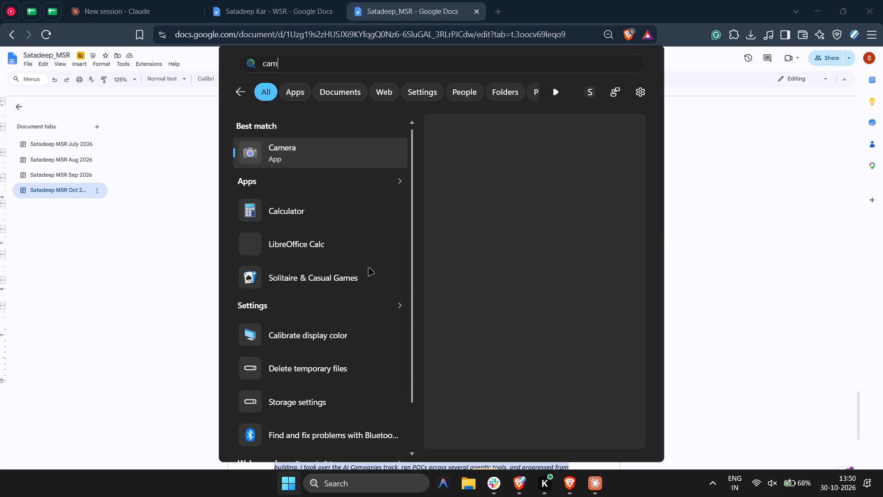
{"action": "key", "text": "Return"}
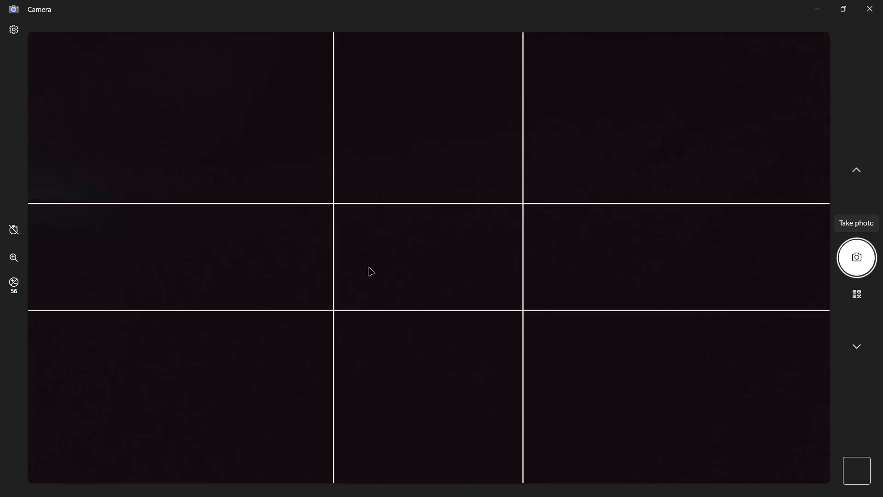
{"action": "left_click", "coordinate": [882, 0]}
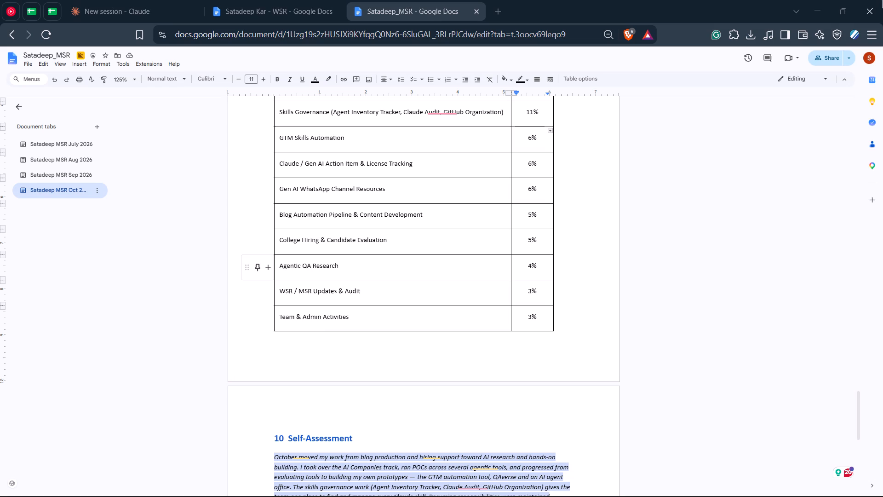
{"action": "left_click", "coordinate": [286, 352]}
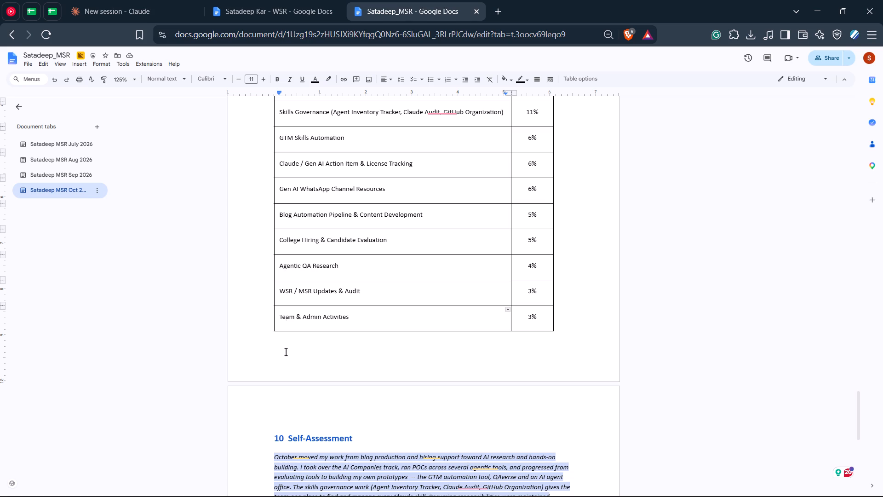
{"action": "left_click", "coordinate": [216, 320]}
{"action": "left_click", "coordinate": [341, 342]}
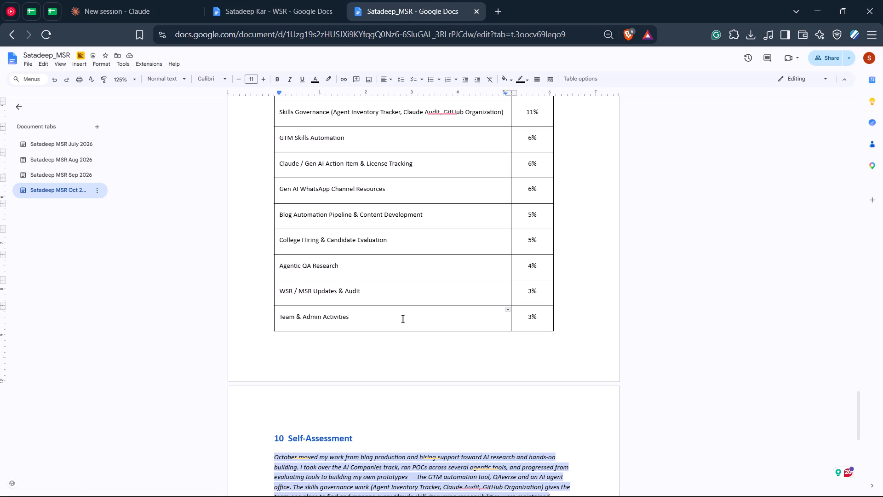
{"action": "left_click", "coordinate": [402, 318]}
Change "GitHub Organization" to "GitHub Organisation" in the Skills Governance row of the Effort Distribution table.
{"action": "scroll", "coordinate": [402, 318], "scroll_direction": "up", "scroll_amount": 1}
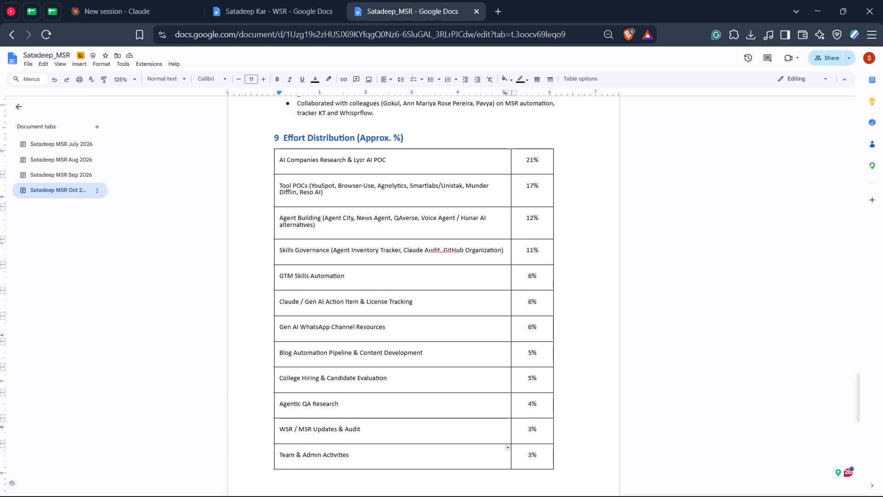
{"action": "left_click", "coordinate": [453, 263]}
{"action": "left_click", "coordinate": [475, 263]}
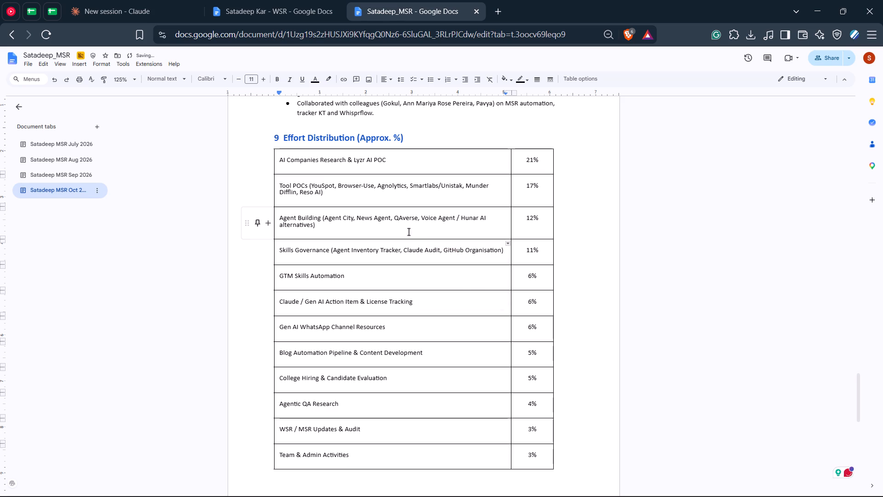
Correct "Whisprflow" to "Wisprflow" in the last bullet of the Learnings / Upskilling section.
{"action": "left_click", "coordinate": [407, 227]}
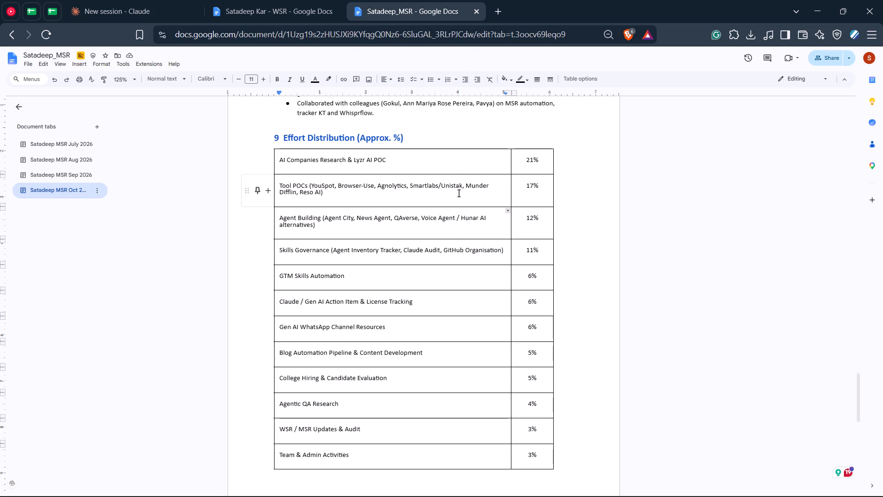
{"action": "scroll", "coordinate": [459, 193], "scroll_direction": "up", "scroll_amount": 3}
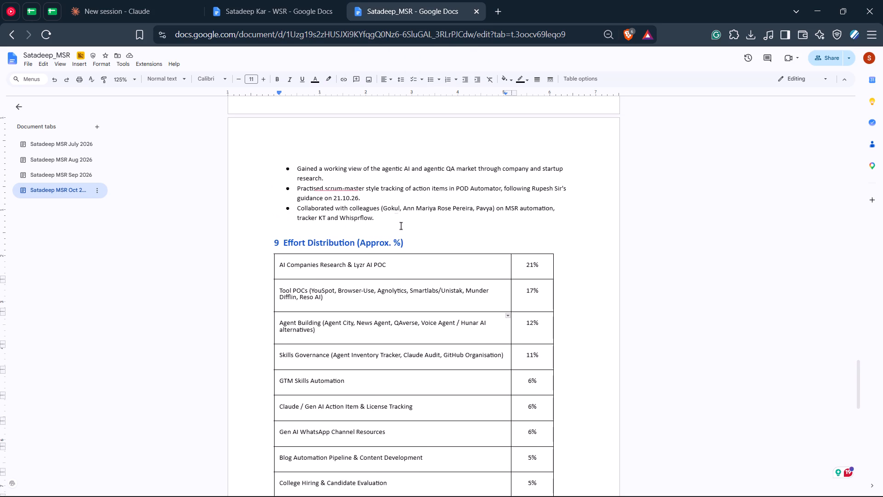
{"action": "scroll", "coordinate": [401, 229], "scroll_direction": "up", "scroll_amount": 2}
{"action": "scroll", "coordinate": [401, 229], "scroll_direction": "down", "scroll_amount": 1}
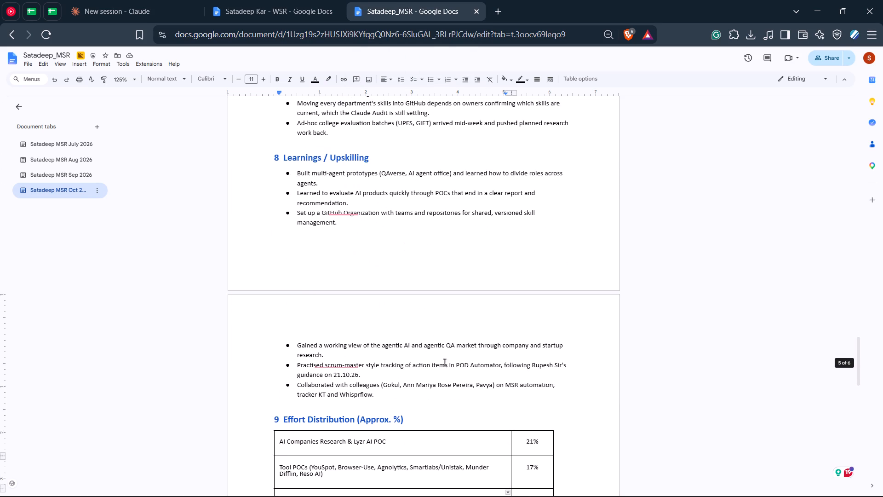
{"action": "left_click", "coordinate": [482, 390]}
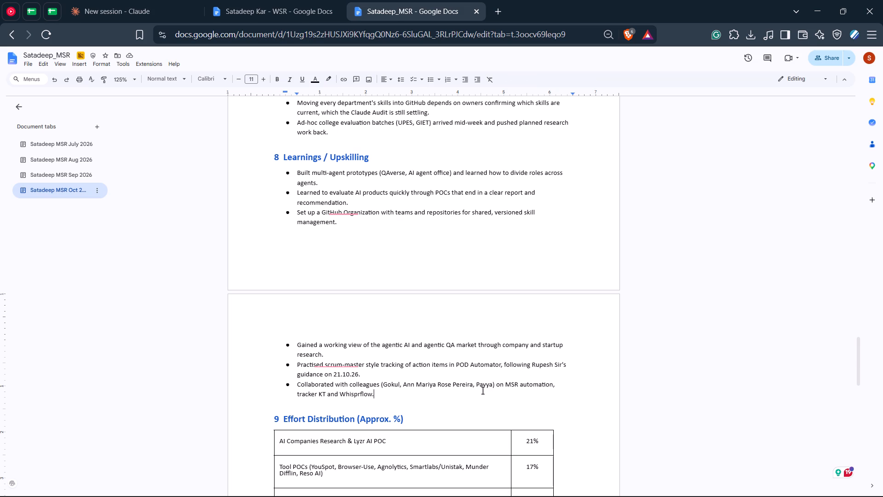
{"action": "scroll", "coordinate": [482, 390], "scroll_direction": "up", "scroll_amount": 1}
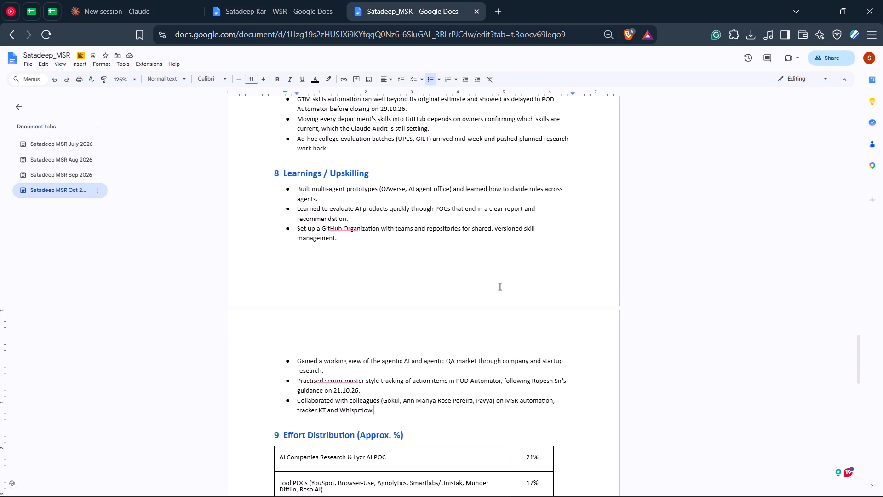
{"action": "scroll", "coordinate": [499, 286], "scroll_direction": "up", "scroll_amount": 1}
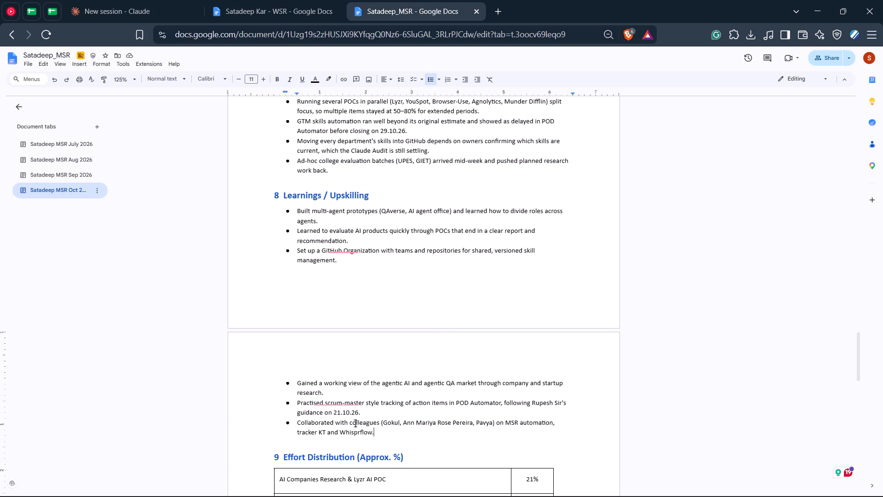
{"action": "left_click", "coordinate": [350, 435]}
{"action": "key", "text": "BackSpace"}
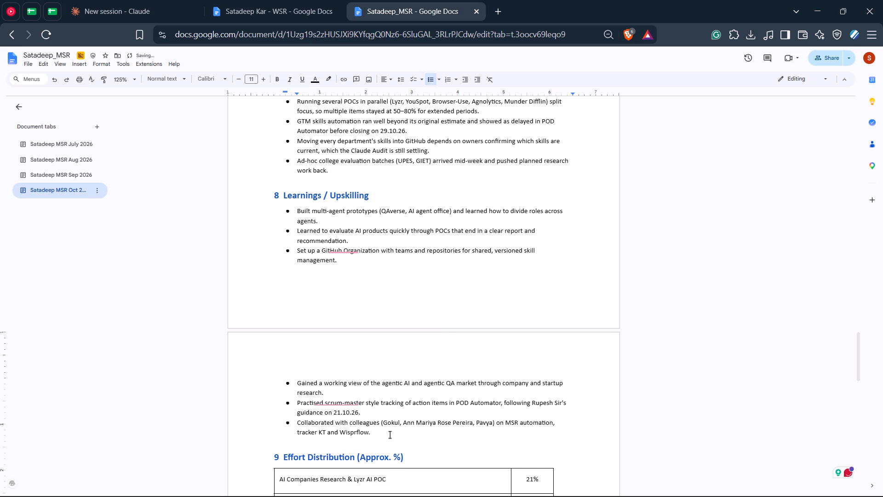
{"action": "left_click", "coordinate": [392, 434]}
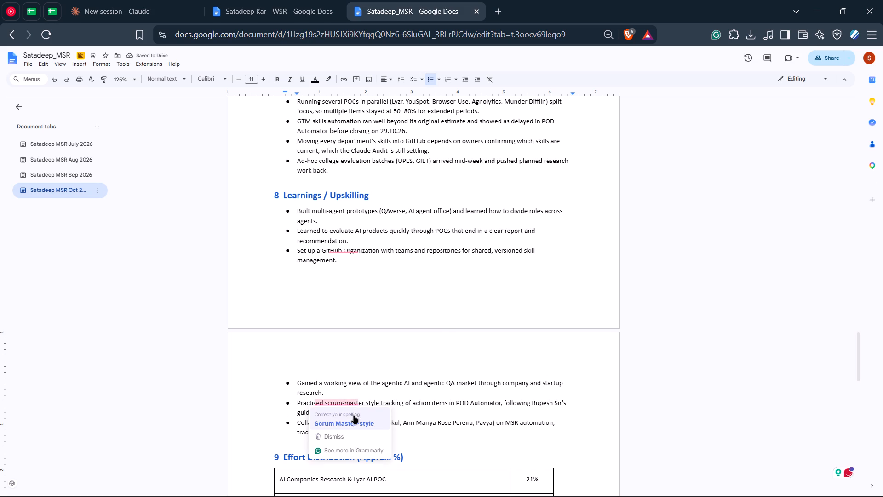
Apply the suggested spelling "Scrum Master-style" in the Learnings bullet about tracking action items in POD Automator.
{"action": "left_click", "coordinate": [356, 419]}
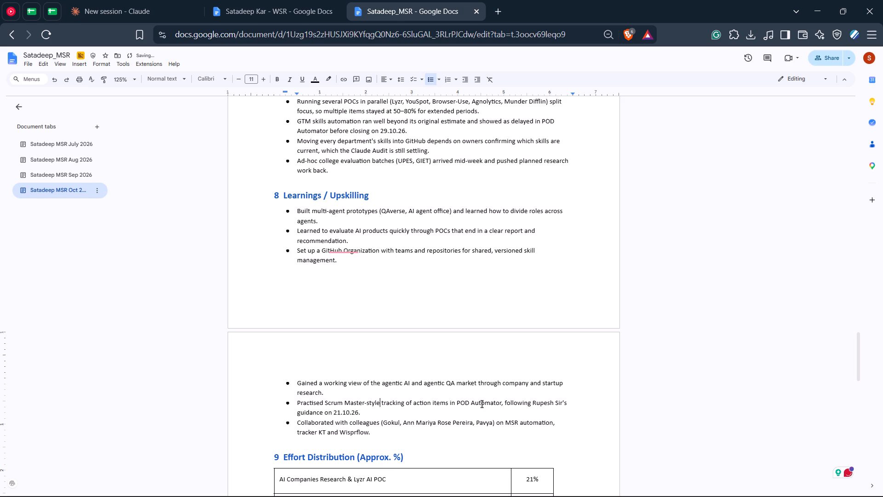
Change "GitHub Organization" to "GitHub Organisation" in the third bullet of Learnings / Upskilling.
{"action": "scroll", "coordinate": [389, 377], "scroll_direction": "up", "scroll_amount": 1}
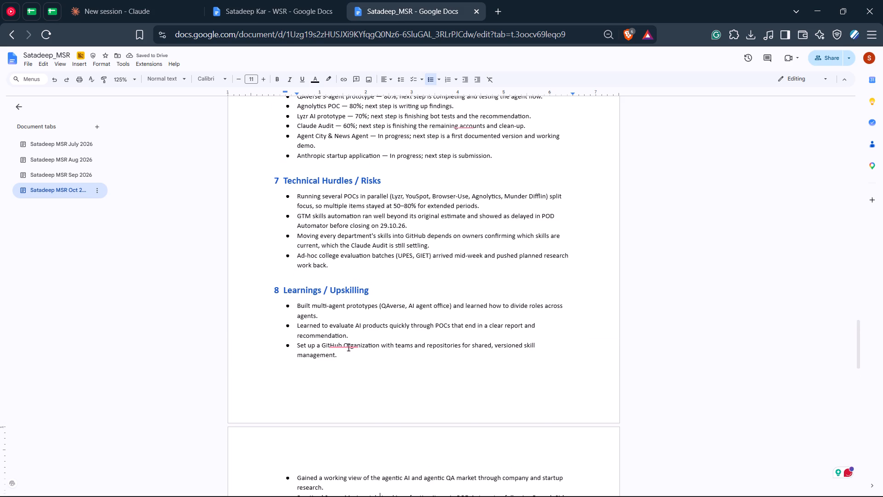
{"action": "left_click", "coordinate": [348, 347]}
{"action": "left_click", "coordinate": [340, 342]}
{"action": "left_click", "coordinate": [351, 355]}
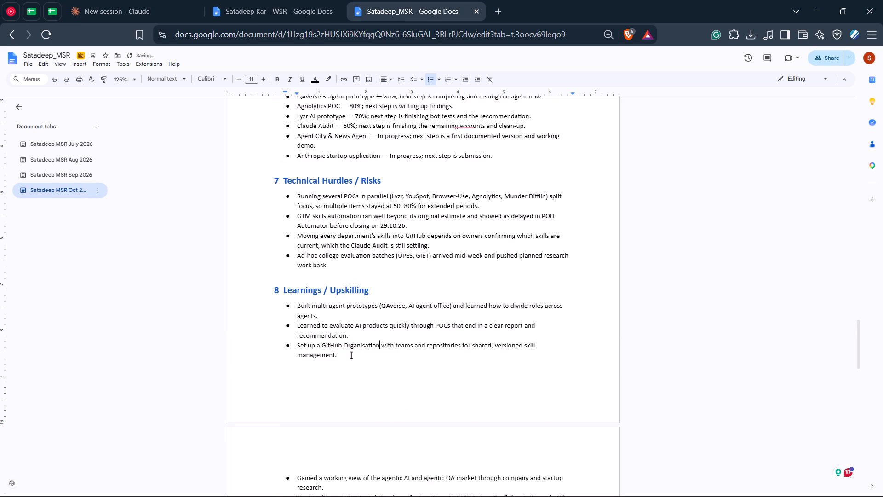
Correct the flagged spelling of "GitHub Organization" in the first bullet of Pending / In-Progress Items.
{"action": "scroll", "coordinate": [408, 295], "scroll_direction": "up", "scroll_amount": 2}
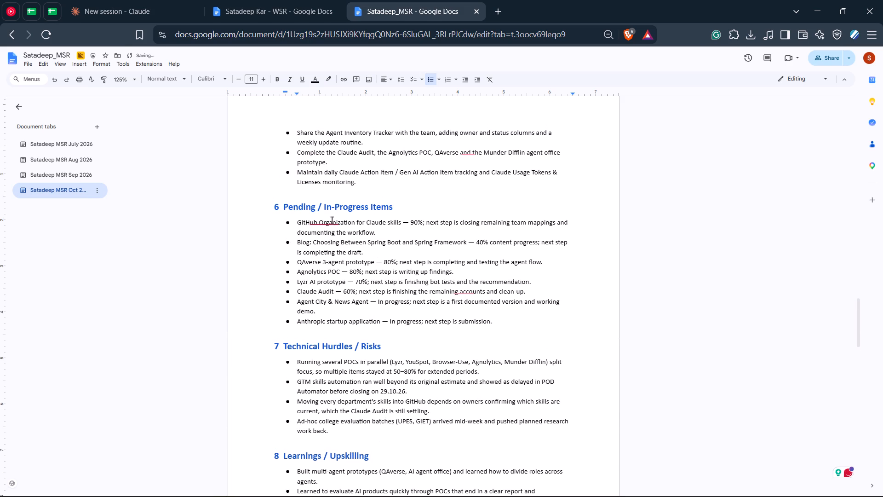